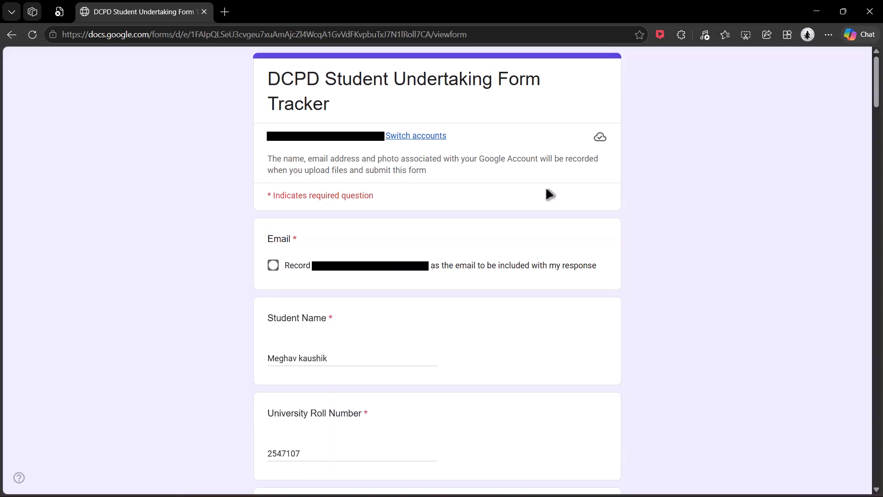
Check the prefilled first section of the form, advance to the Technical Profile Links section, and decline saving the passport info.
scroll(586, 262, "down", 6)
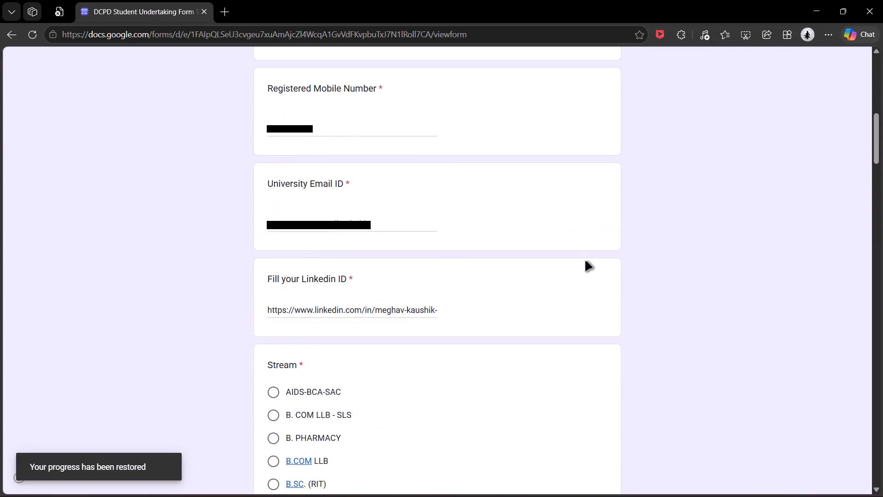
scroll(586, 262, "down", 2)
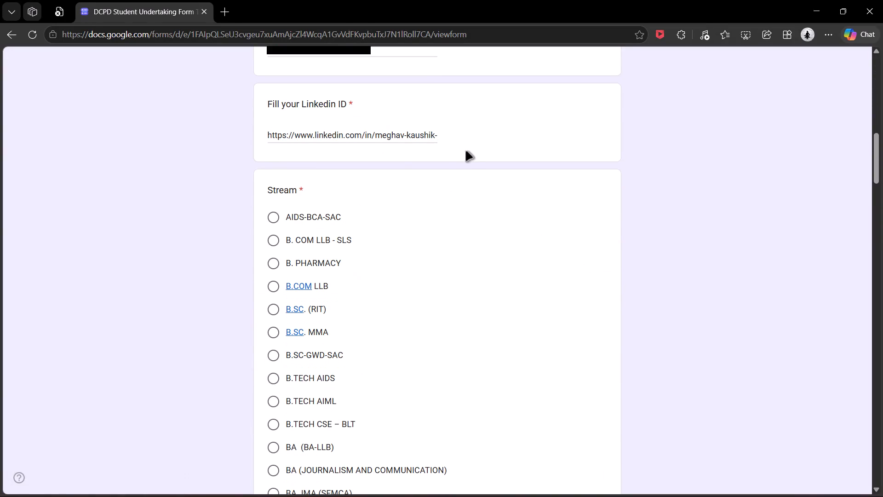
scroll(466, 152, "down", 8)
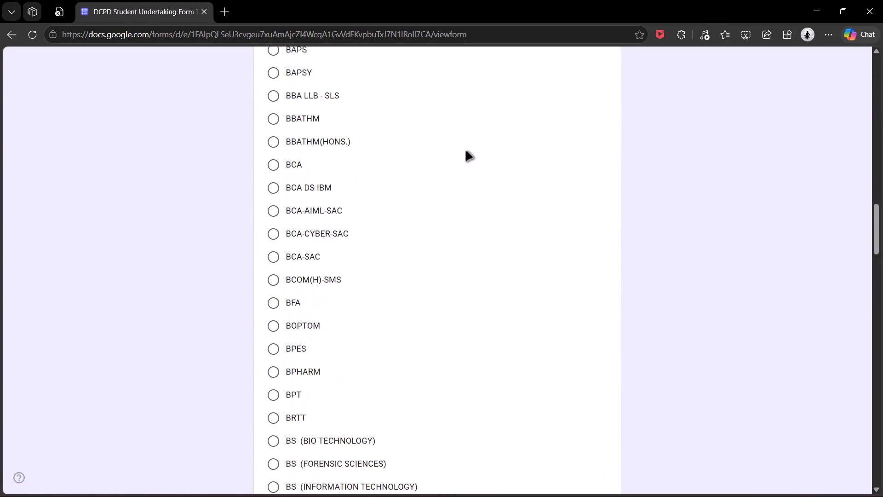
scroll(466, 152, "down", 13)
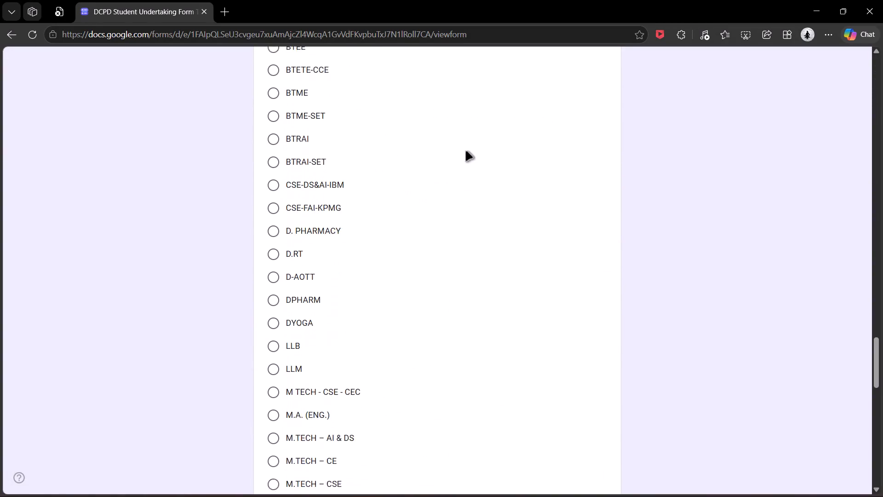
scroll(466, 152, "down", 8)
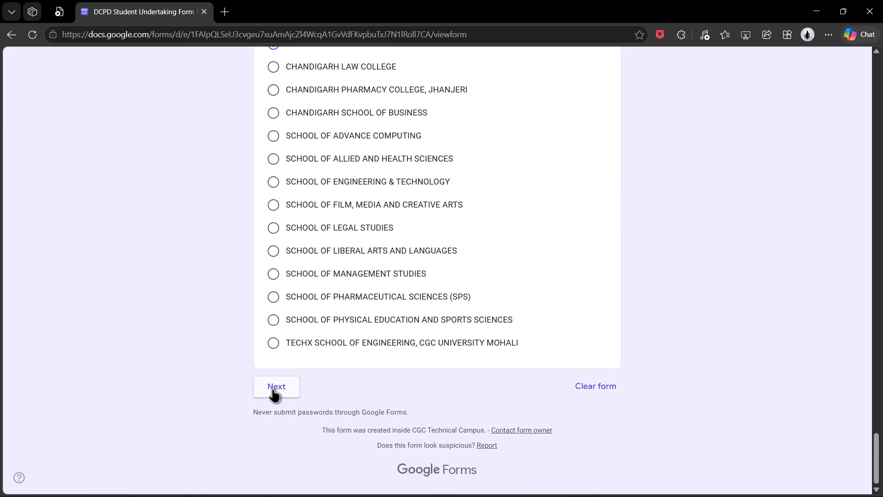
scroll(412, 229, "up", 3)
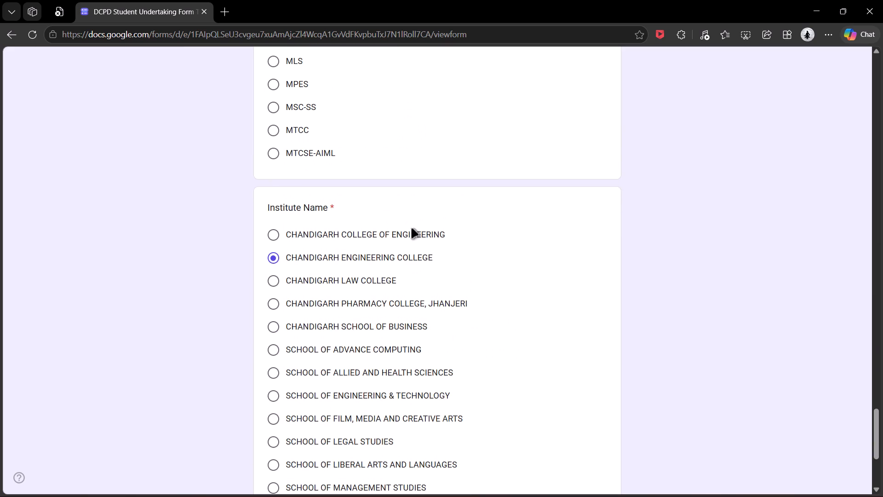
scroll(412, 229, "down", 4)
left_click(269, 391)
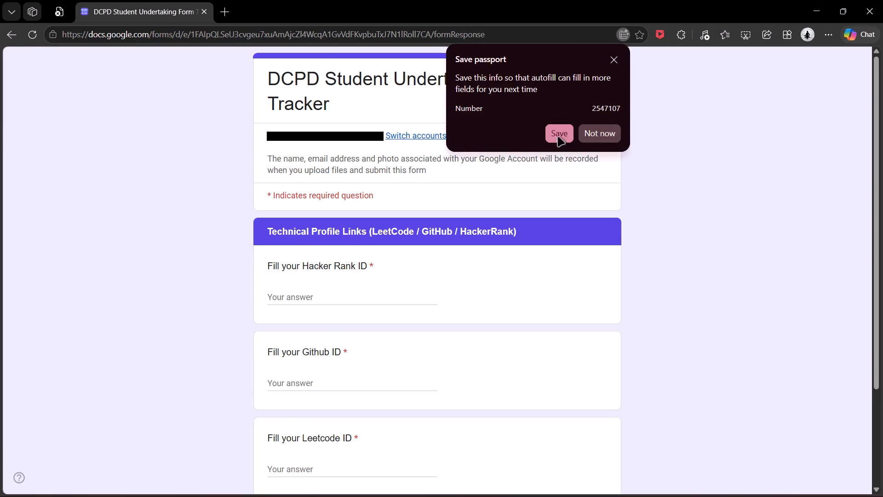
left_click(589, 137)
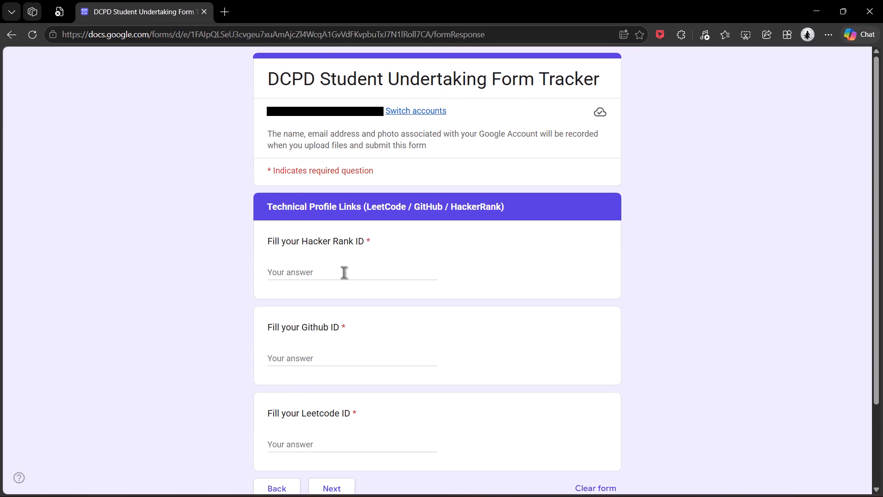
Search for hackerrank in a new browser tab, open the HackerRank site and go to the account's profile page.
scroll(313, 375, "down", 2)
scroll(313, 375, "up", 1)
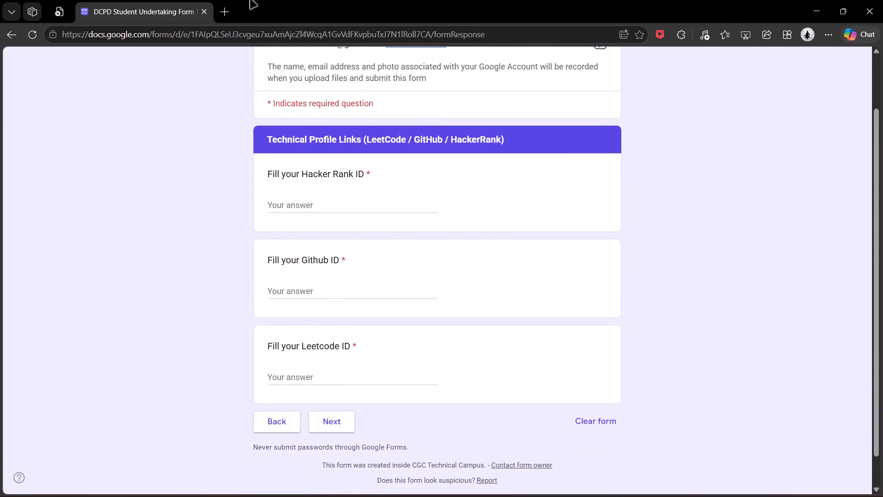
left_click(226, 12)
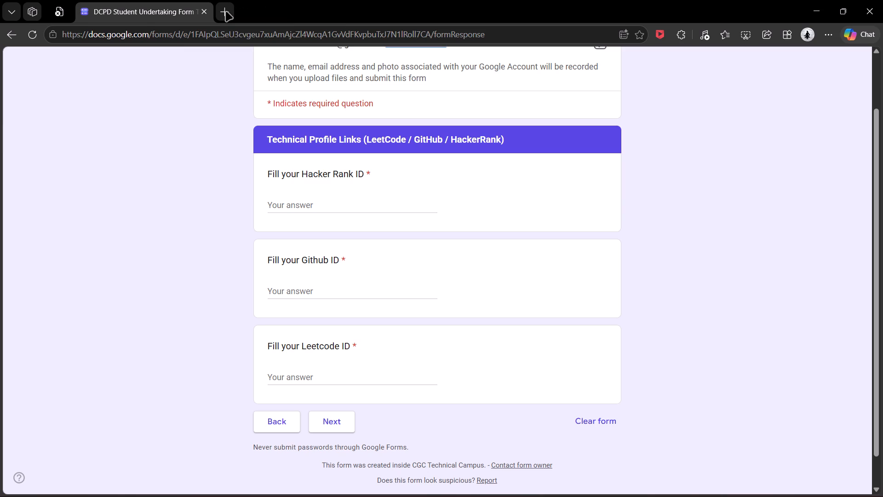
type("hacker")
key("r")
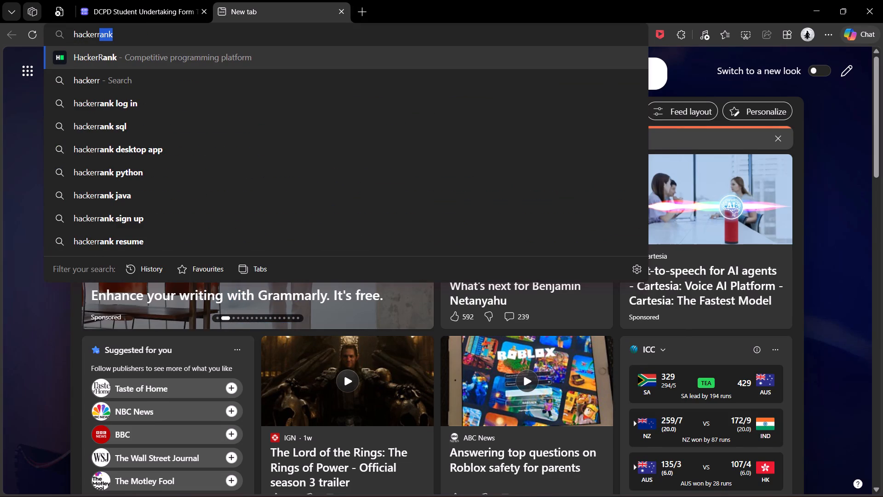
key("Return")
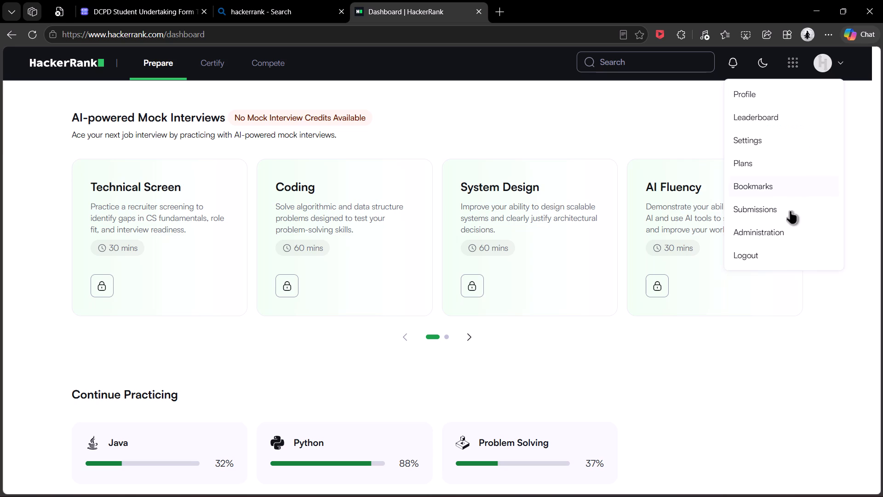
left_click(758, 99)
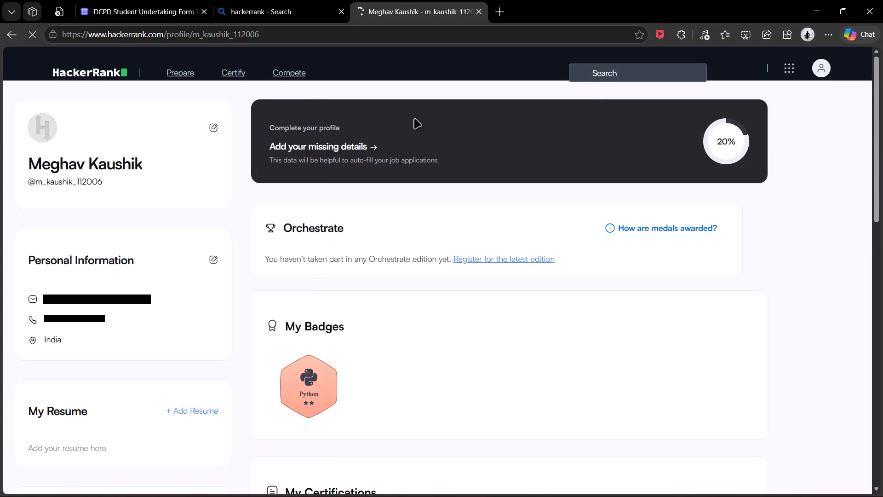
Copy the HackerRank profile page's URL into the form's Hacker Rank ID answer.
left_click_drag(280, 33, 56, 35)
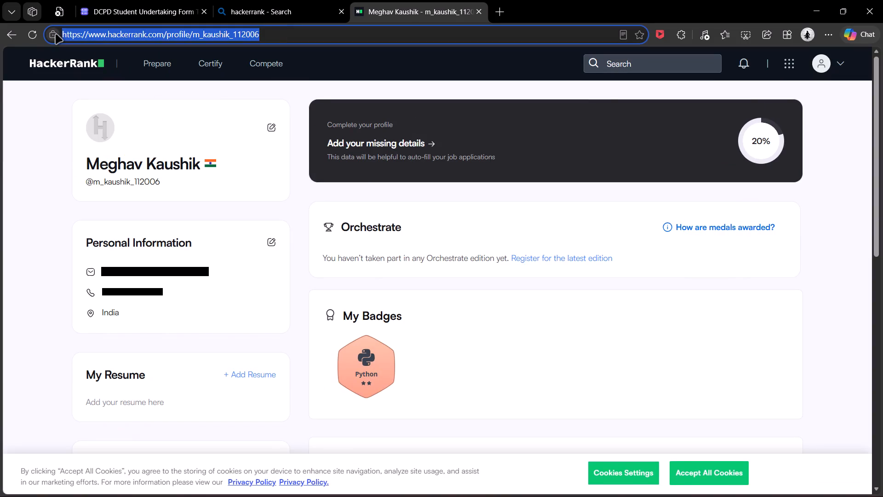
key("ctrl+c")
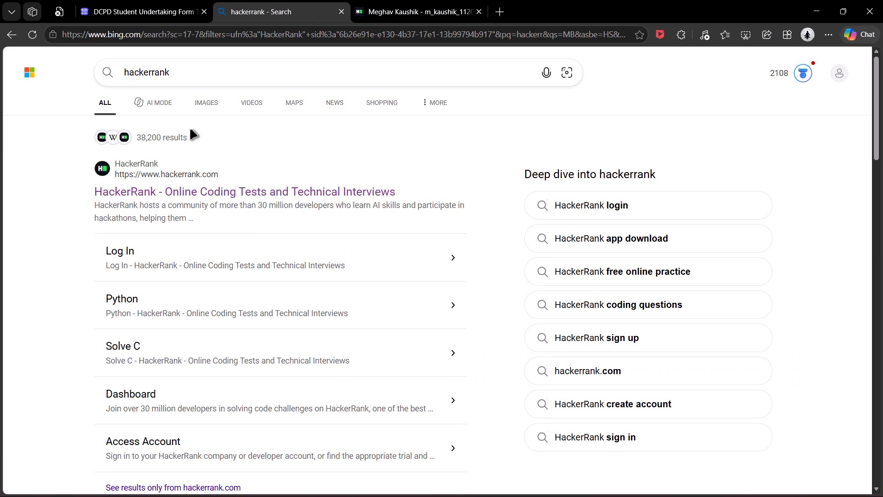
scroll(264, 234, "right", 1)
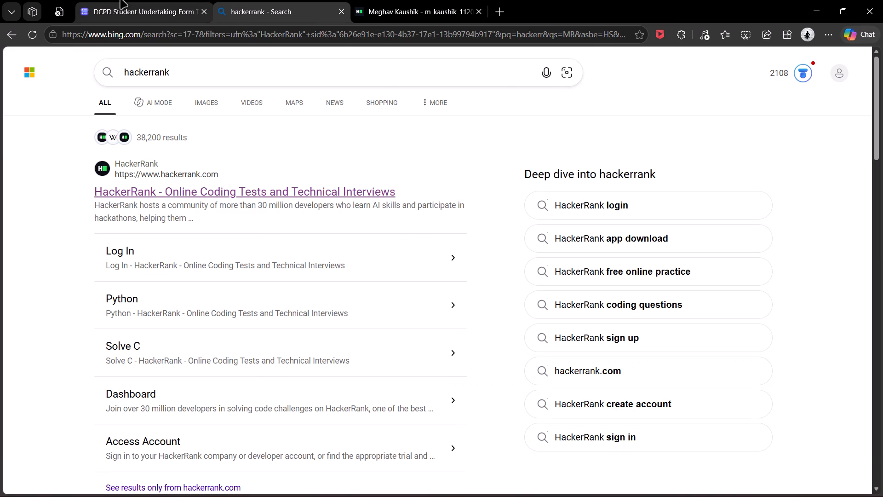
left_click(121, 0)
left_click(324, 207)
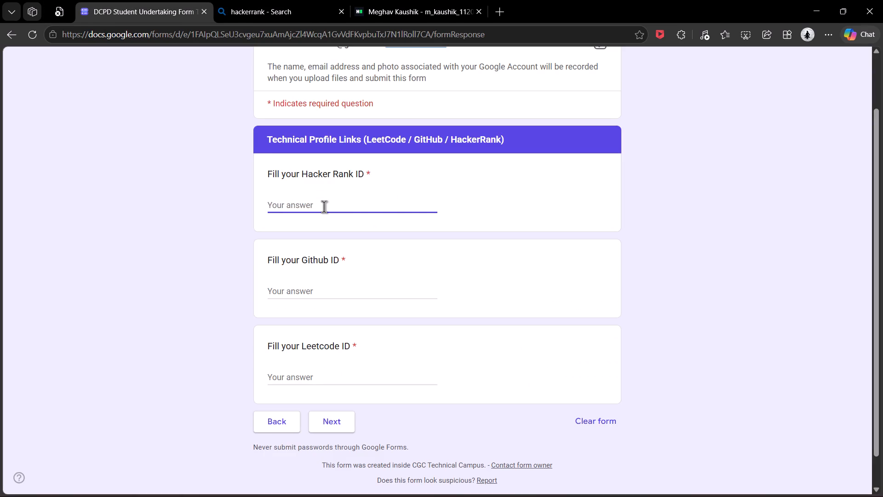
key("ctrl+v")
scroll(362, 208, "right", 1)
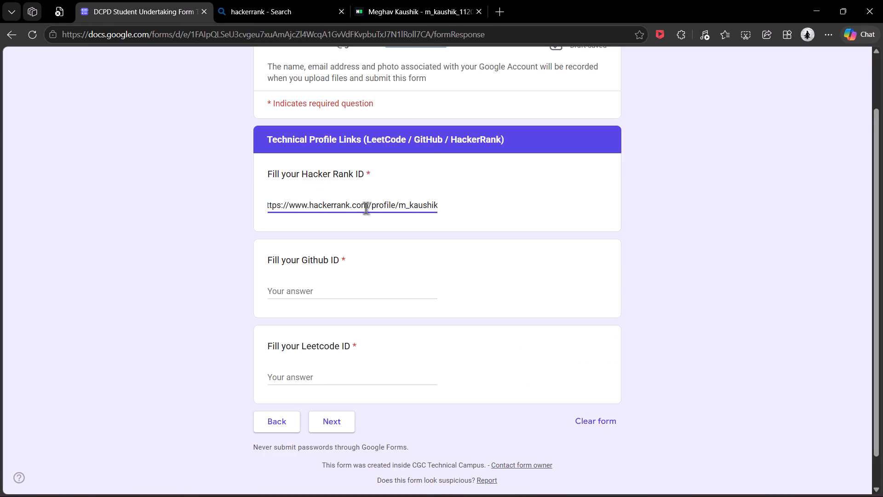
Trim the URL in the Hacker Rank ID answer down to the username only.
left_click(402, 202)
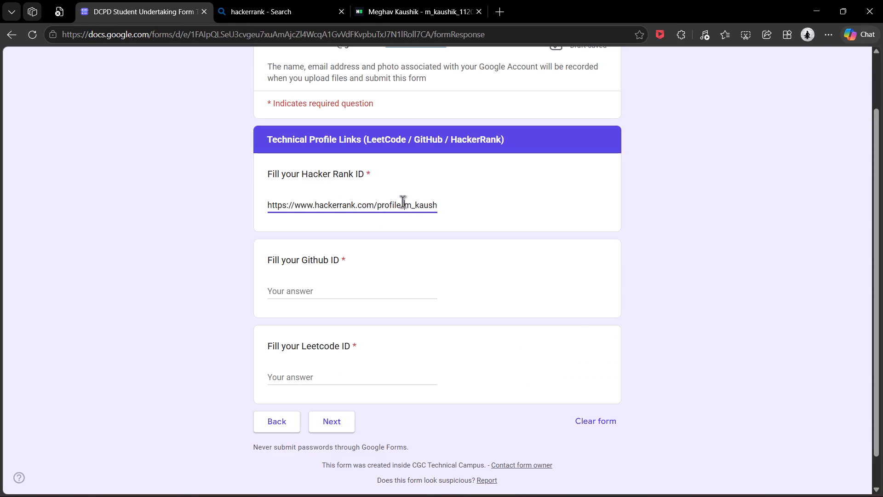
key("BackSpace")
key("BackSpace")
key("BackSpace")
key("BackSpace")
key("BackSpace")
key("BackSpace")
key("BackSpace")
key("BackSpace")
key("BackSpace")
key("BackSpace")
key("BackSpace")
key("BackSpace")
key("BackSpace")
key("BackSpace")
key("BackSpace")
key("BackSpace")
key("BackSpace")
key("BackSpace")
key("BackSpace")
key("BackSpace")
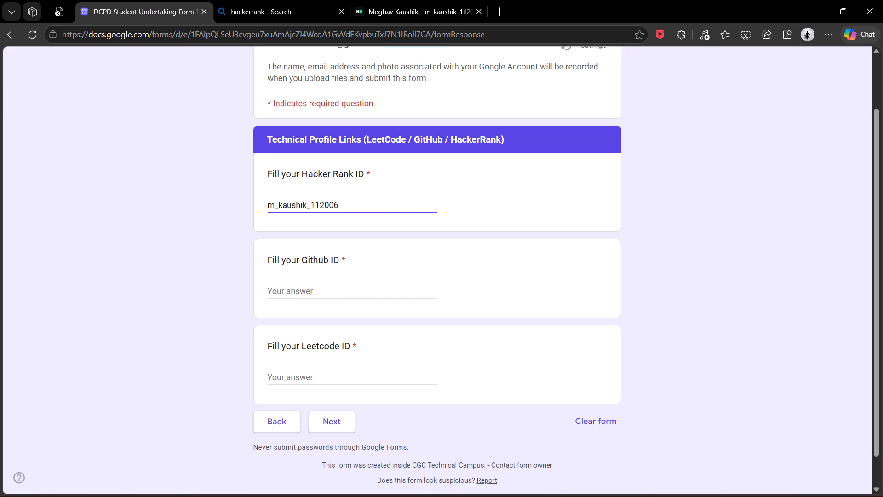
Replace the Hacker Rank ID answer with the username including its @ sign, copied from the HackerRank profile page.
left_click(403, 0)
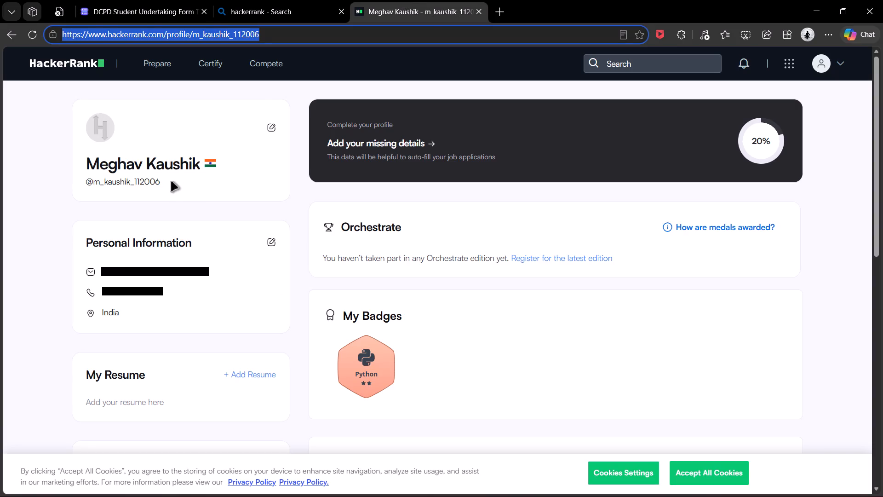
left_click_drag(172, 182, 87, 181)
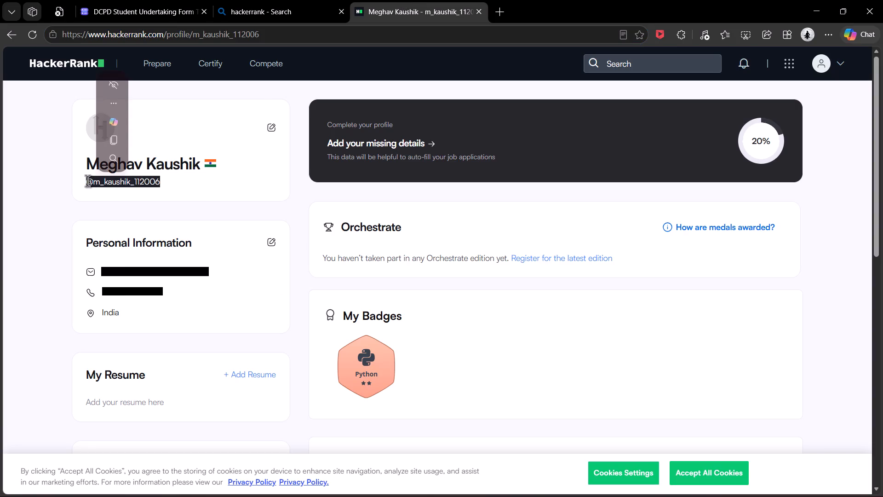
key("ctrl+c")
left_click(134, 0)
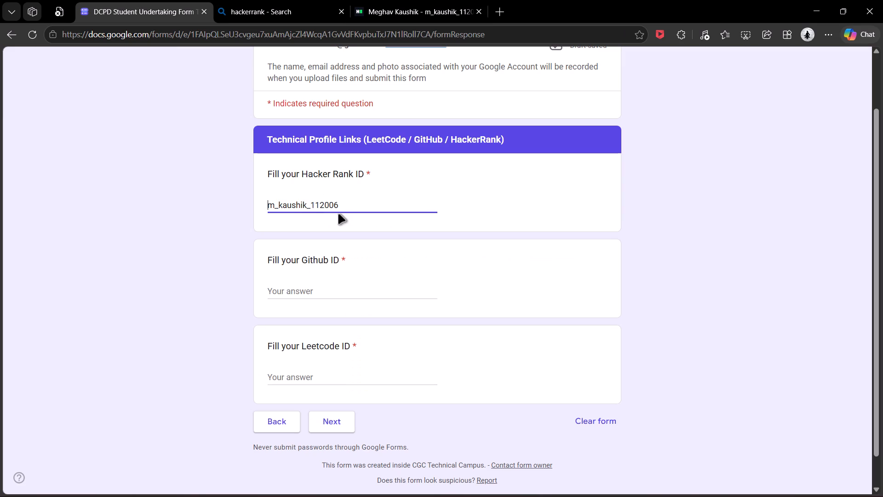
key("ctrl+a")
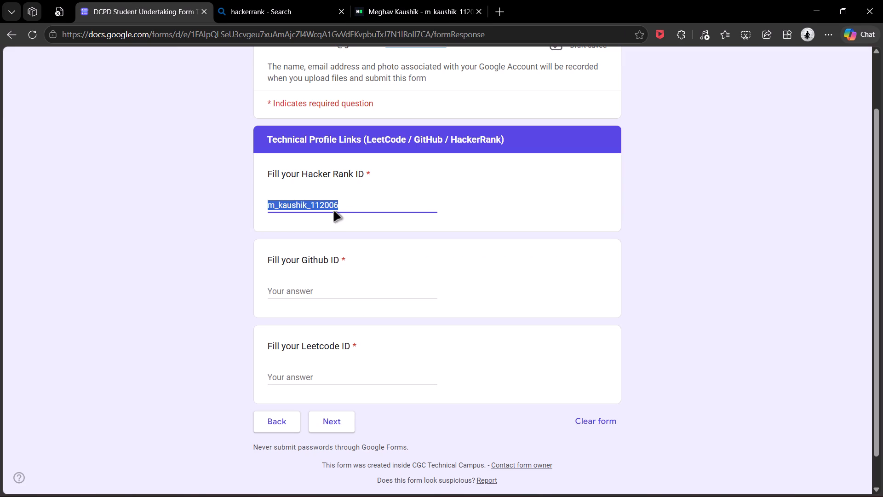
key("ctrl+v")
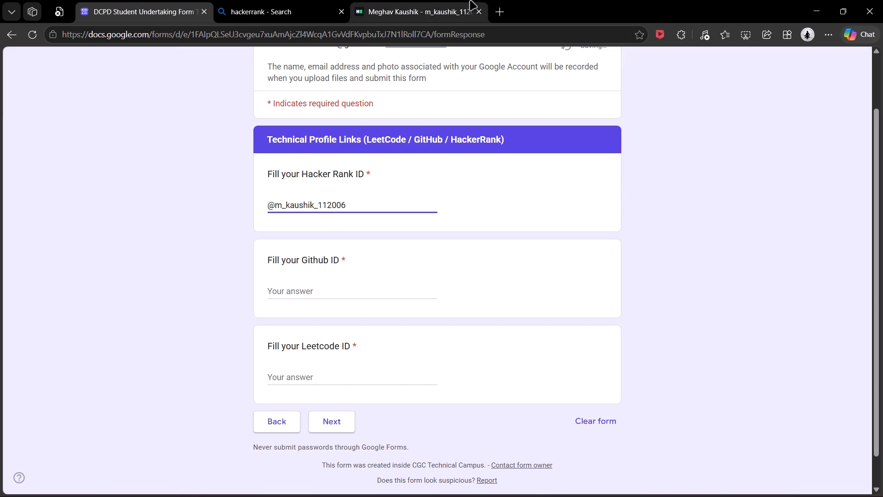
Search the web for "gitub" in a new browser tab and open the GitHub homepage from the results.
left_click(498, 7)
type("gitub")
key("Return")
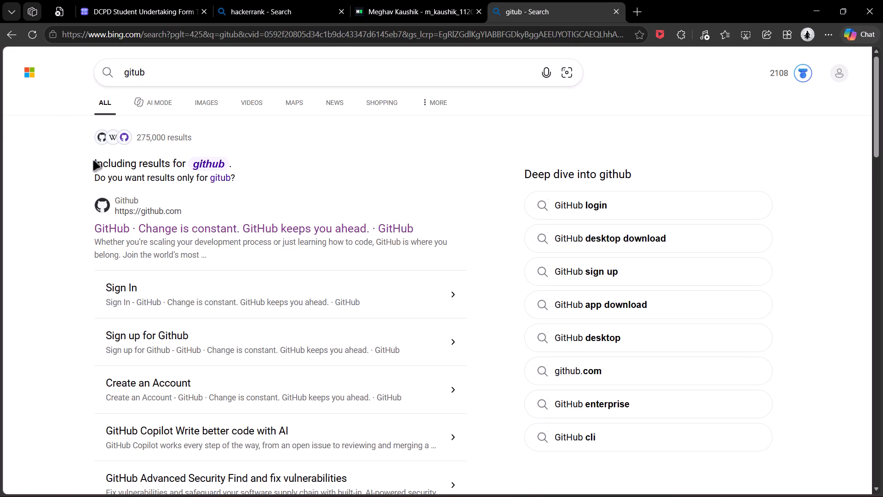
left_click(126, 227)
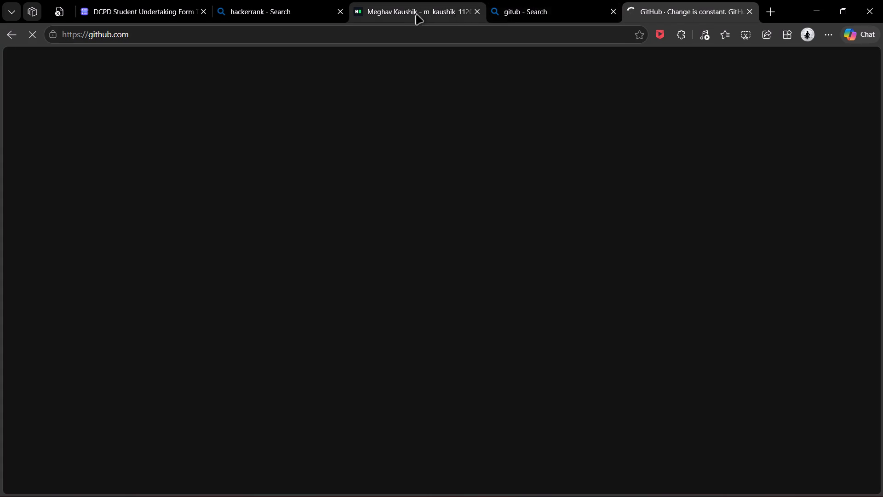
Close the HackerRank profile and hackerrank search tabs.
left_click(476, 11)
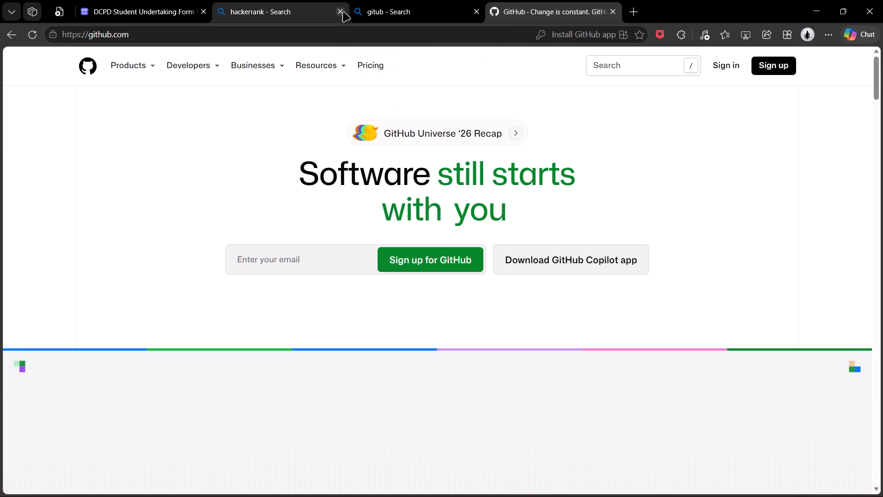
left_click(343, 12)
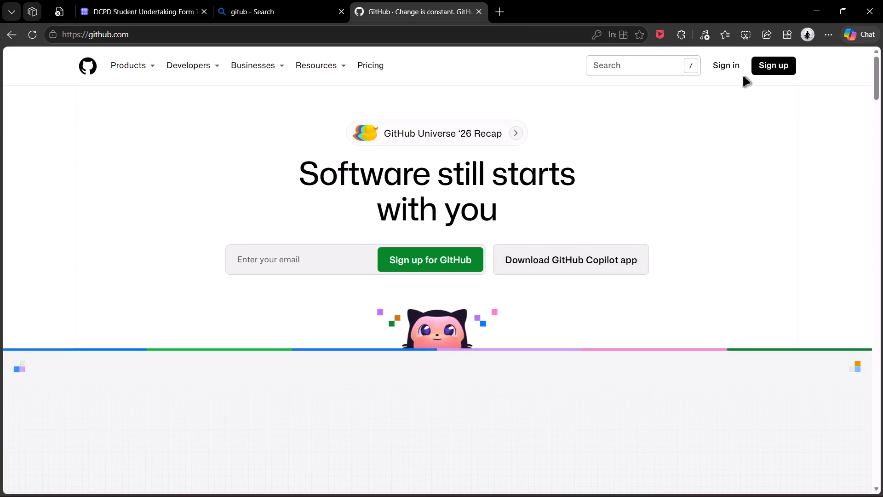
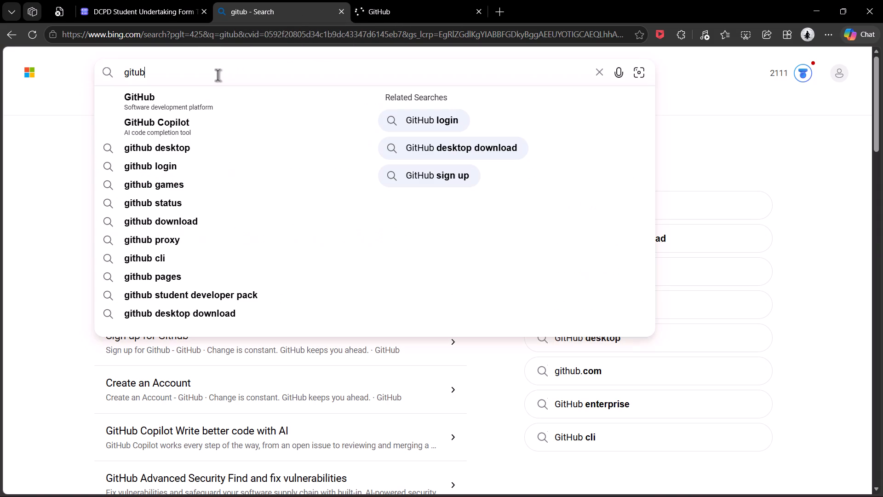
Replace the "gitub" web search with a search for "leet".
key("BackSpace")
key("BackSpace")
key("BackSpace")
key("BackSpace")
key("BackSpace")
key("BackSpace")
key("BackSpace")
key("BackSpace")
key("BackSpace")
key("BackSpace")
type("leet")
key("Return")
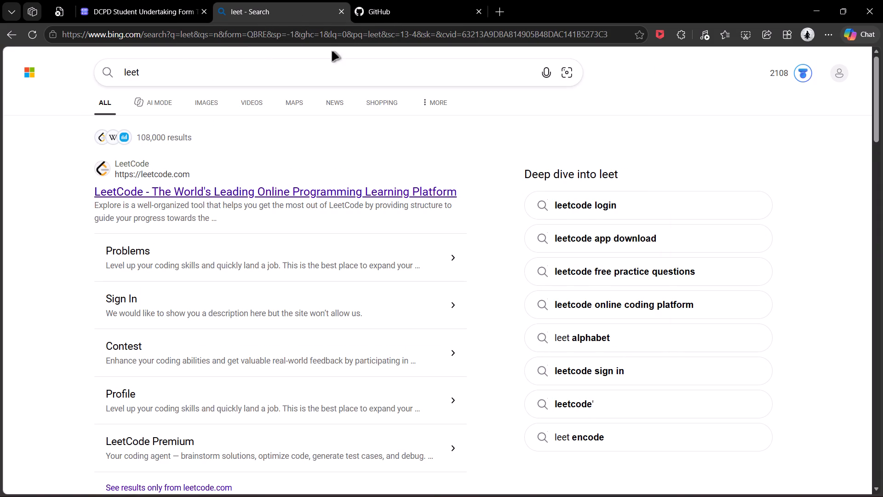
Copy the username from the GitHub profile page and enter it as the Github ID answer in the undertaking form.
left_click(390, 17)
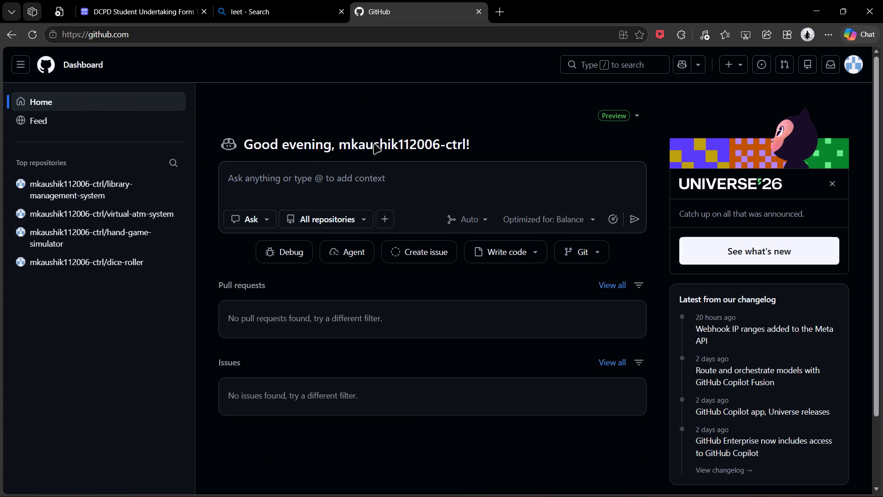
left_click(860, 75)
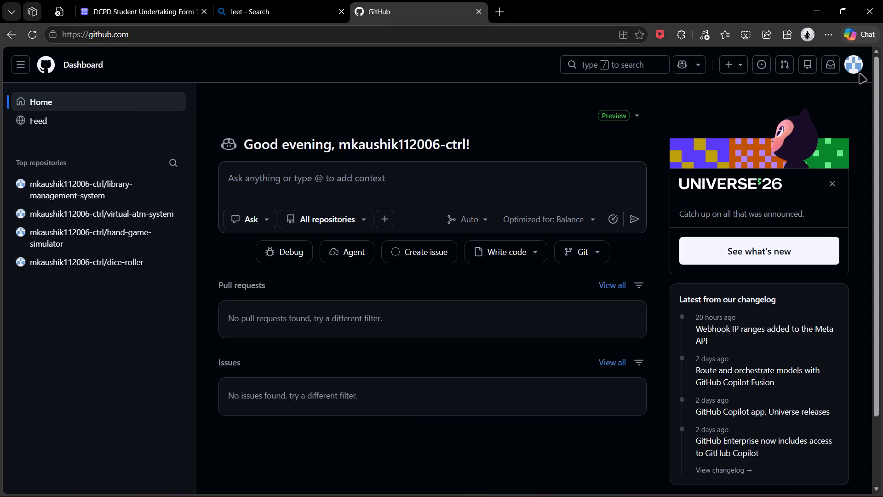
left_click(856, 65)
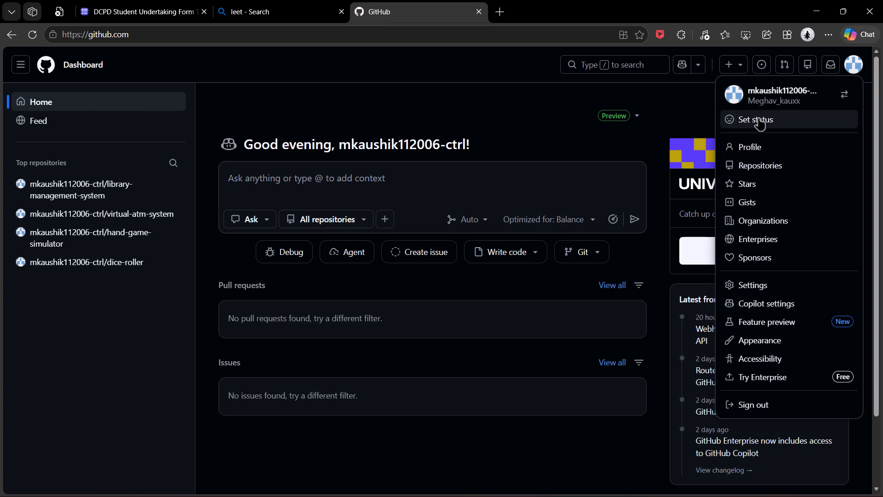
left_click(755, 141)
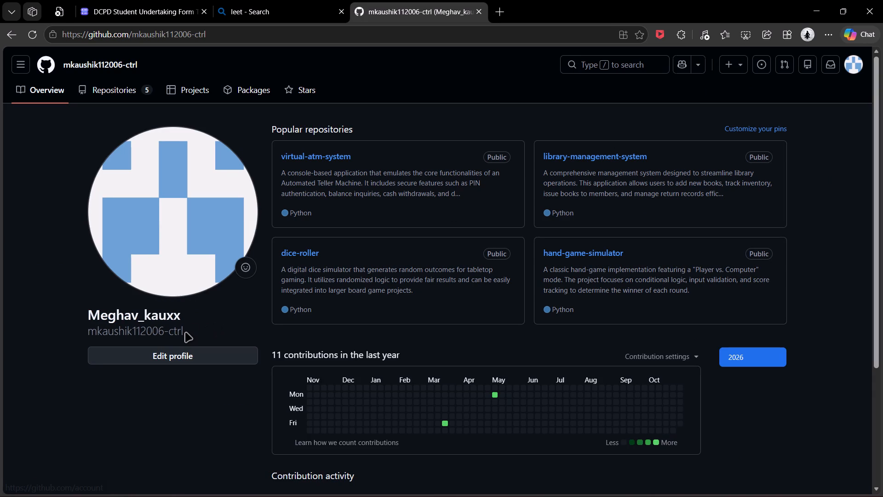
left_click_drag(186, 333, 89, 336)
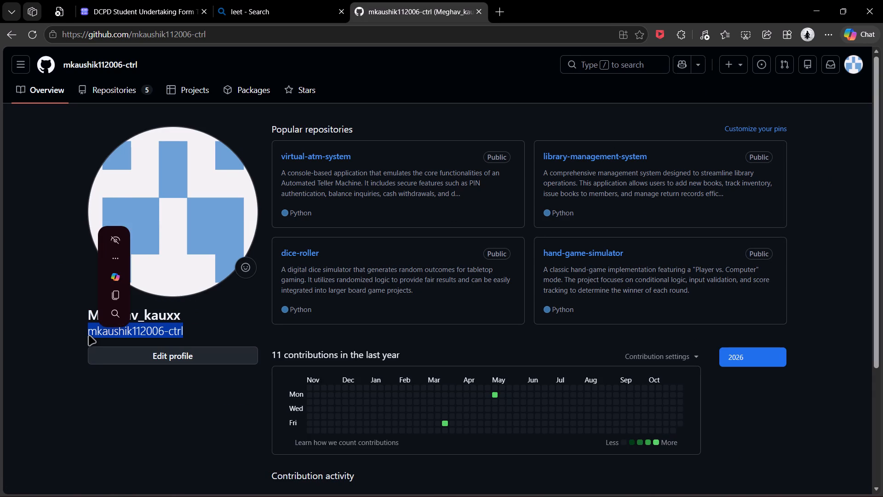
key("ctrl+c")
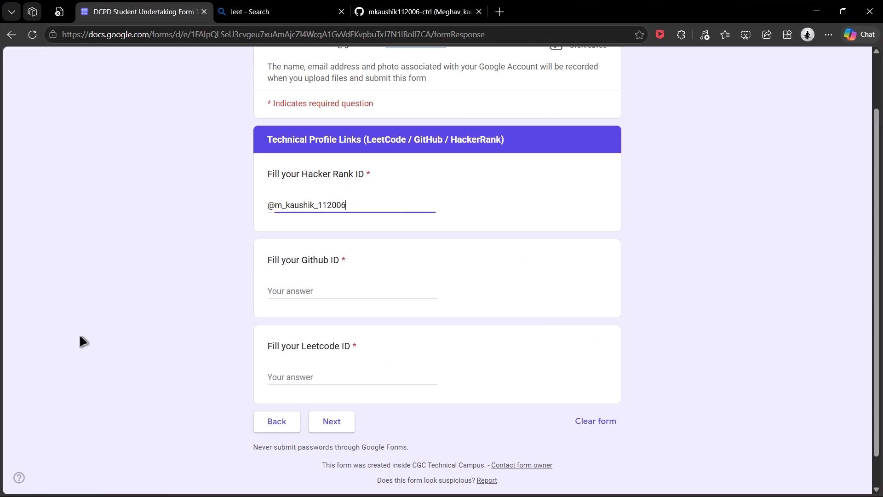
left_click(336, 290)
key("ctrl+v")
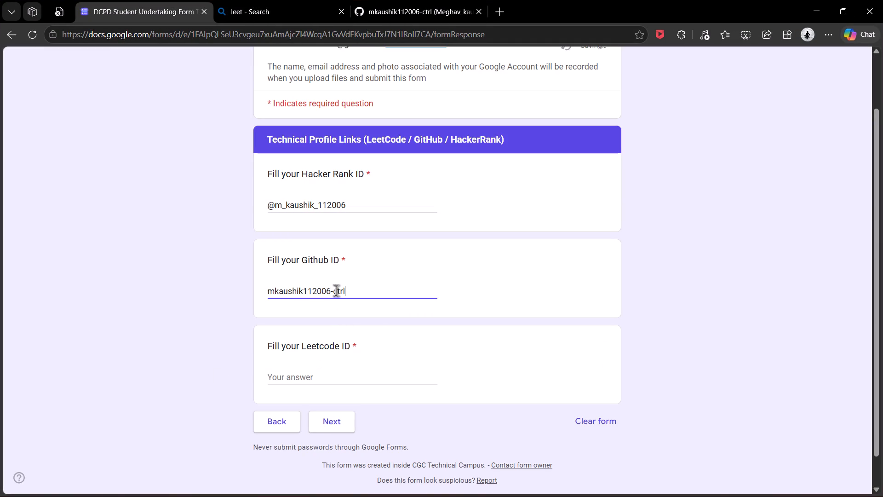
Open the LeetCode homepage from the "leet" search results and close the search tab.
left_click(288, 0)
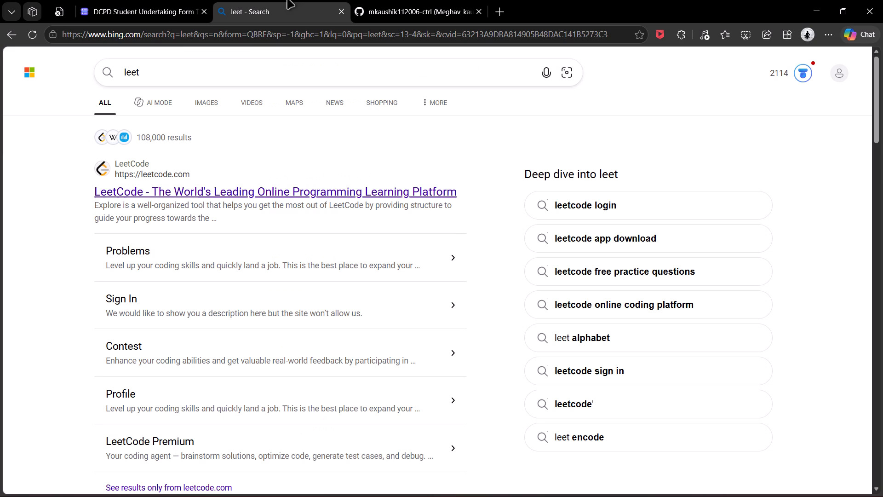
left_click(172, 193)
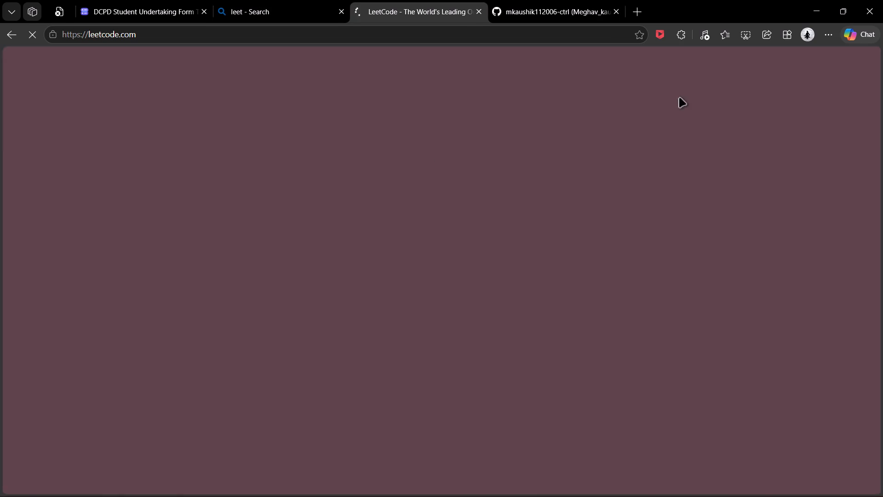
left_click(344, 13)
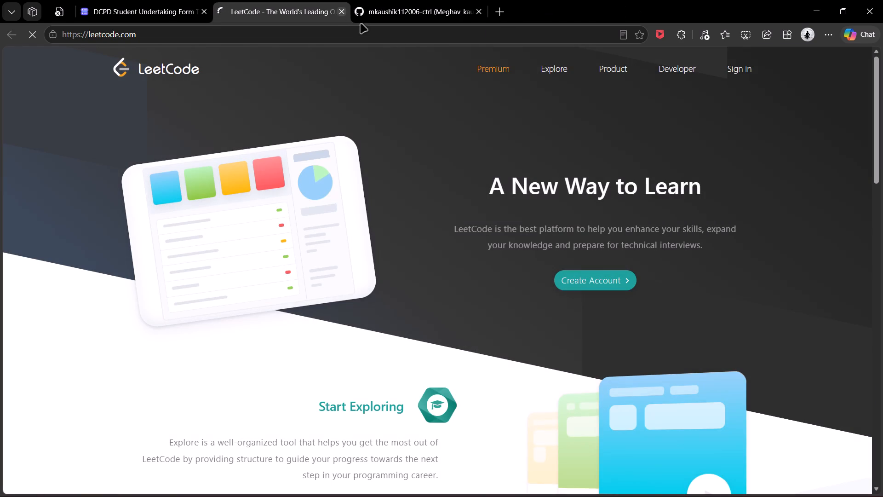
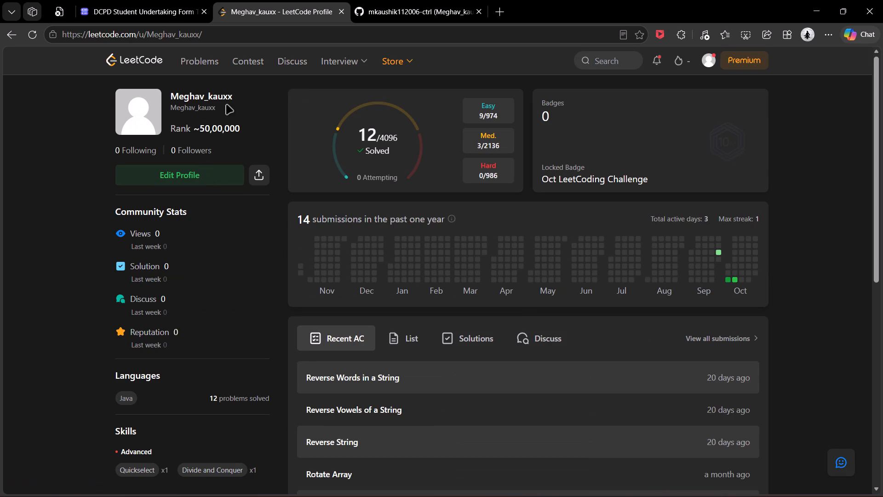
Copy the username from the LeetCode profile into the undertaking form's Leetcode ID answer and continue to the next section.
left_click_drag(218, 105, 174, 106)
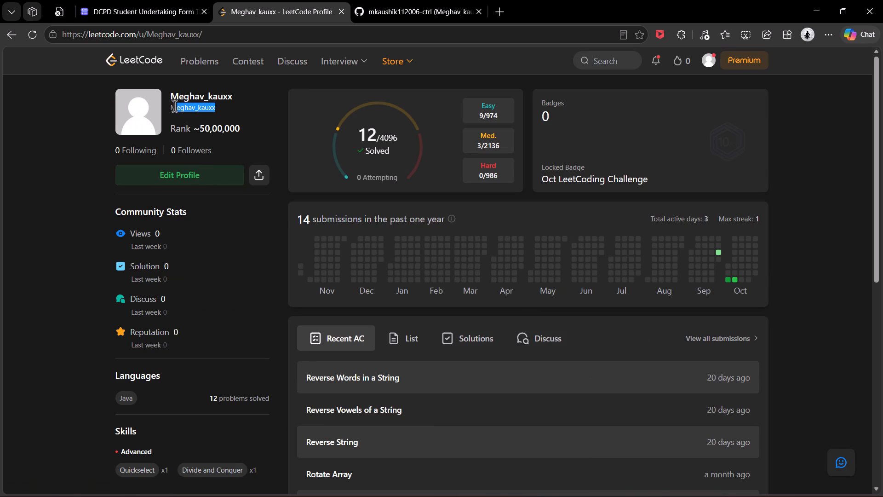
left_click_drag(174, 106, 170, 106)
key("ctrl+c")
left_click(154, 0)
left_click(327, 372)
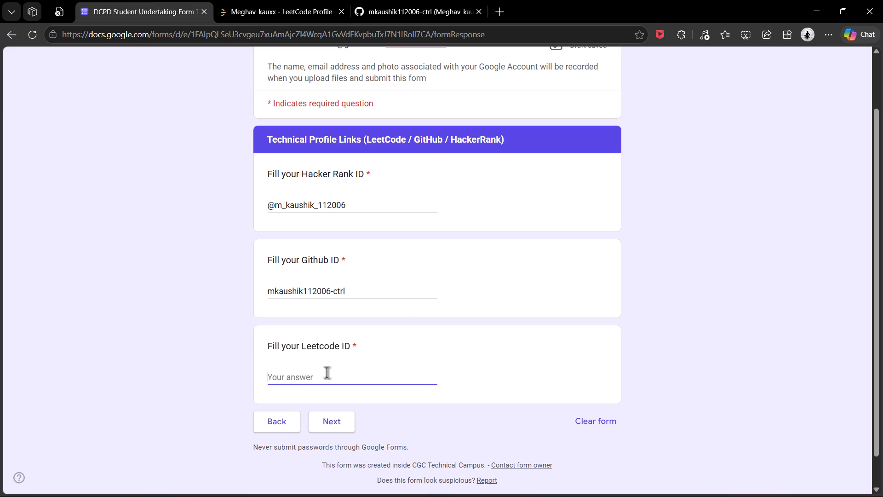
key("ctrl+v")
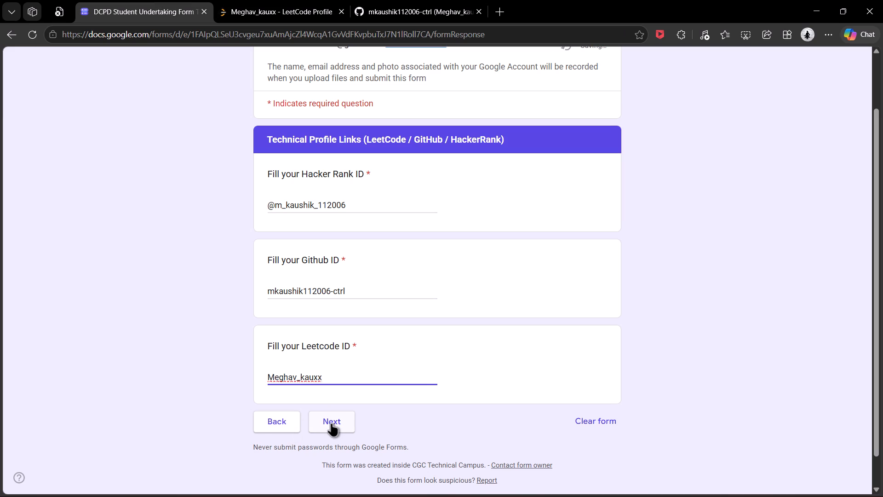
left_click(331, 424)
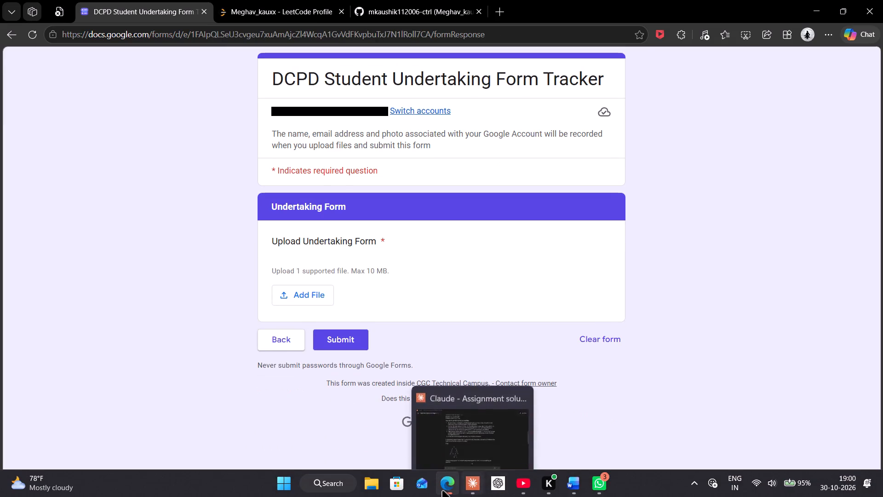
Look up "gmail" in a new browser tab.
left_click(491, 7)
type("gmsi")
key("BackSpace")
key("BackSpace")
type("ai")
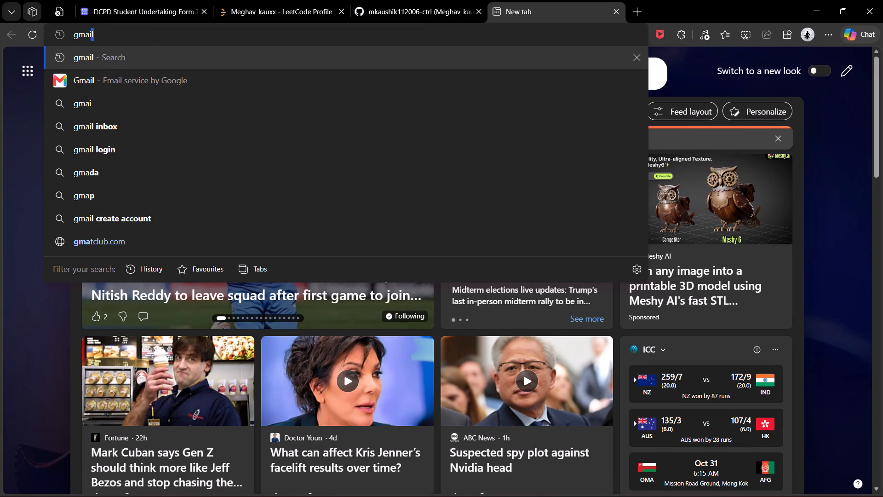
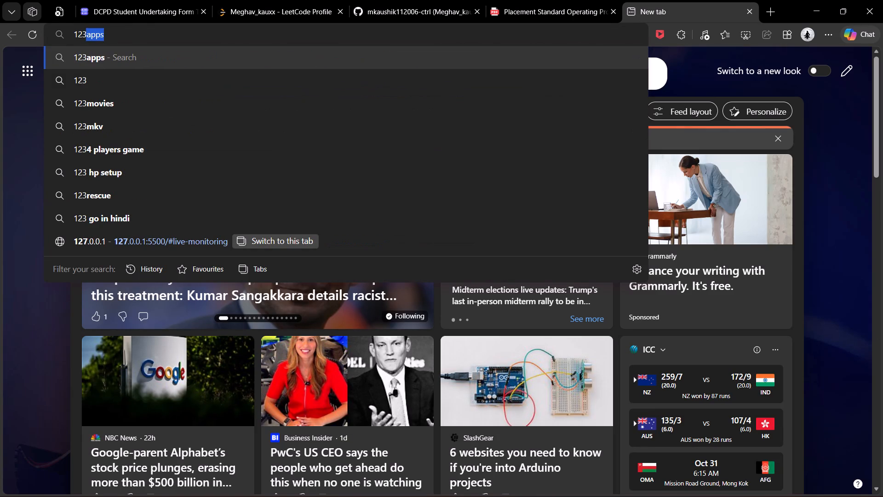
Search the web for 123apps and open its site to reach the Split tool under PDF Tools.
key("Return")
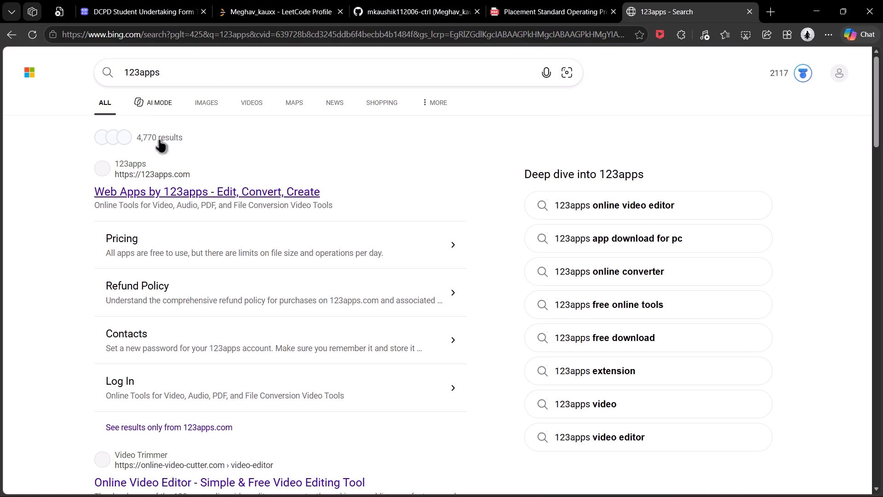
left_click(141, 193)
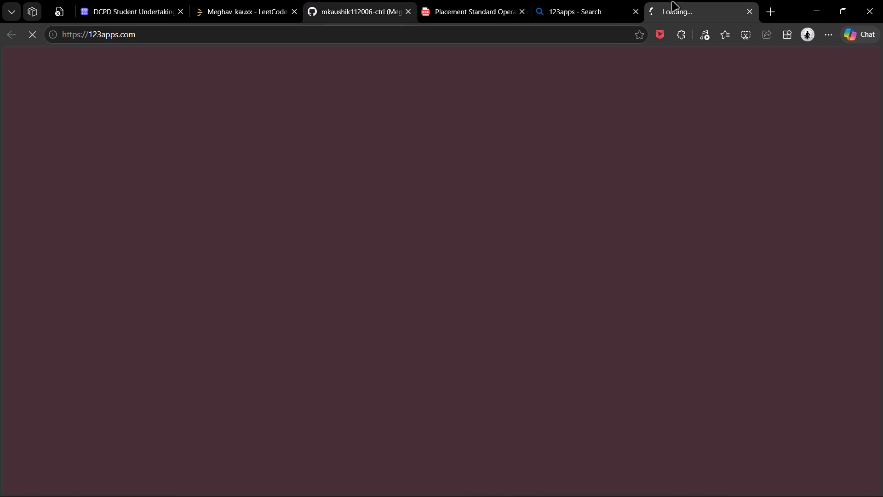
scroll(274, 289, "down", 2)
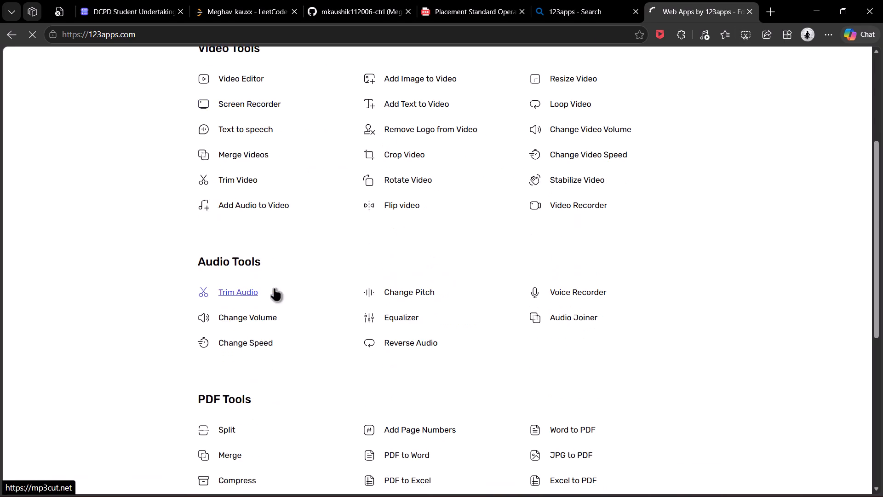
scroll(274, 289, "down", 1)
scroll(210, 309, "down", 2)
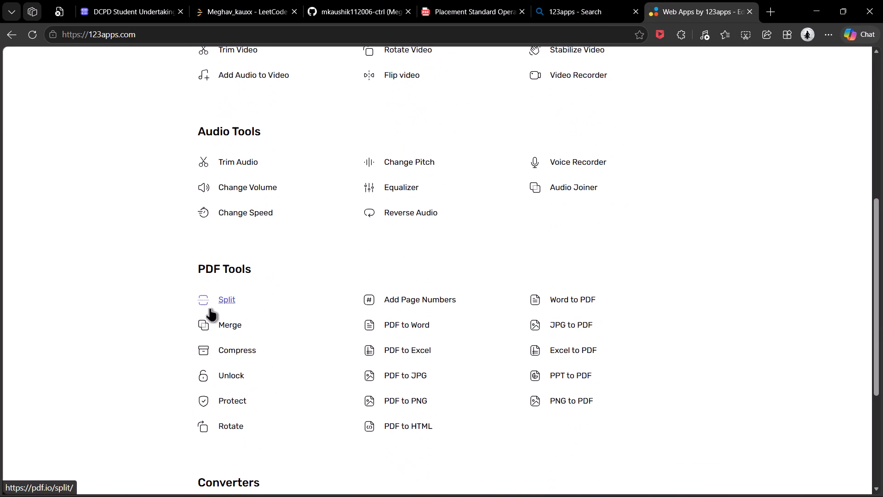
scroll(250, 295, "right", 1)
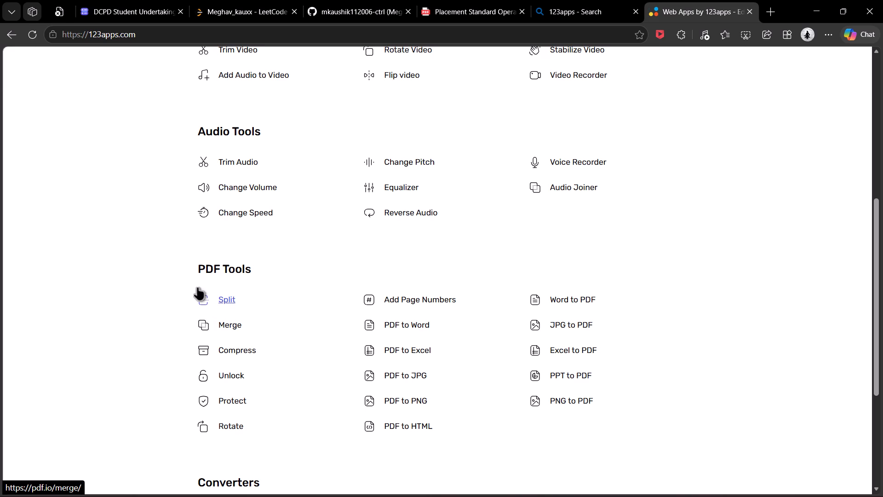
Load the Placement Standard Operating Procedure (SOP) - CGC University, Mohali PDF from the Downloads folder into the 123apps Split PDF tool.
left_click(320, 234)
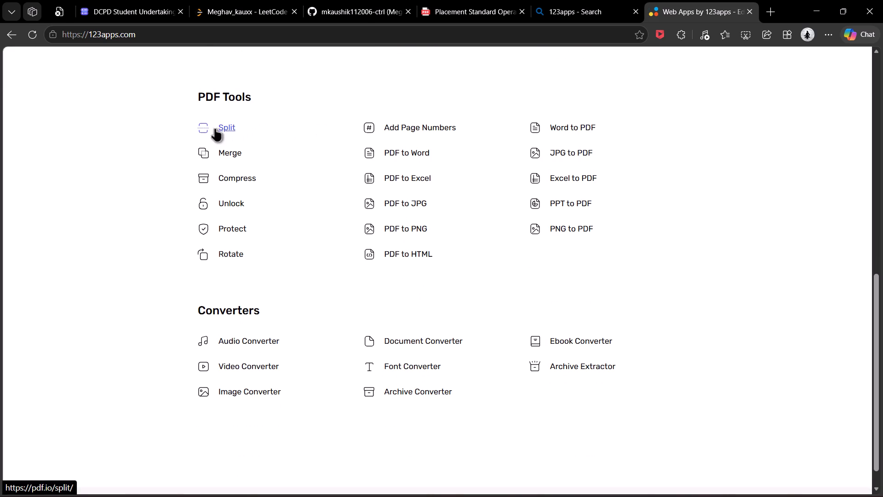
left_click(221, 127)
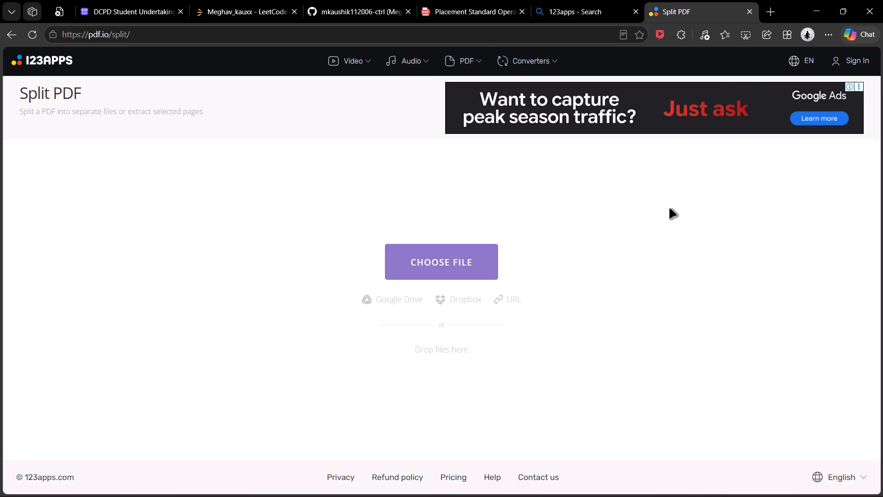
left_click(402, 267)
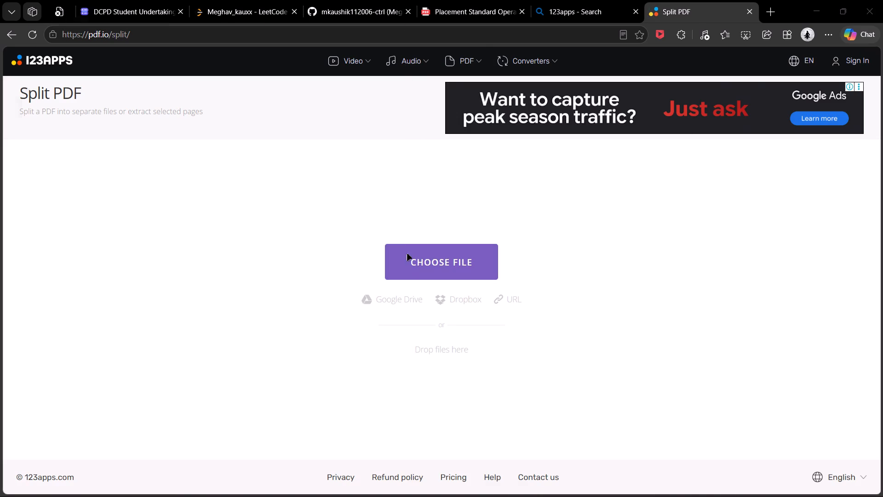
left_click(44, 136)
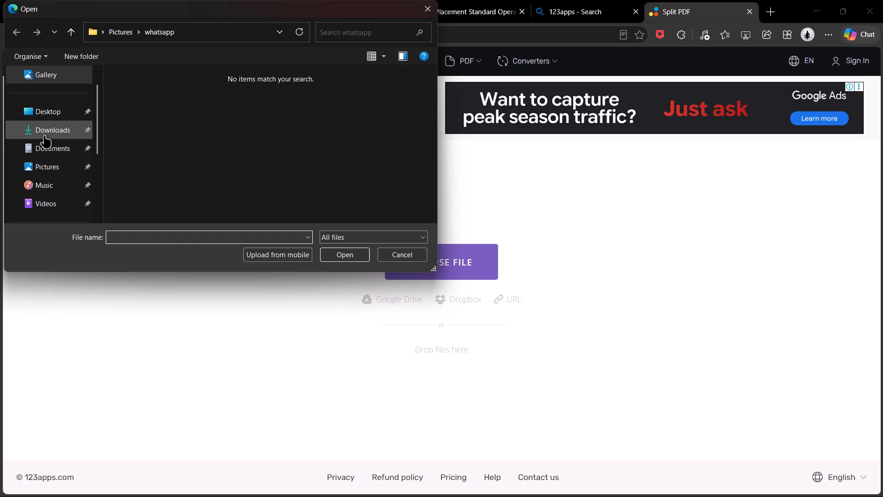
left_click(226, 92)
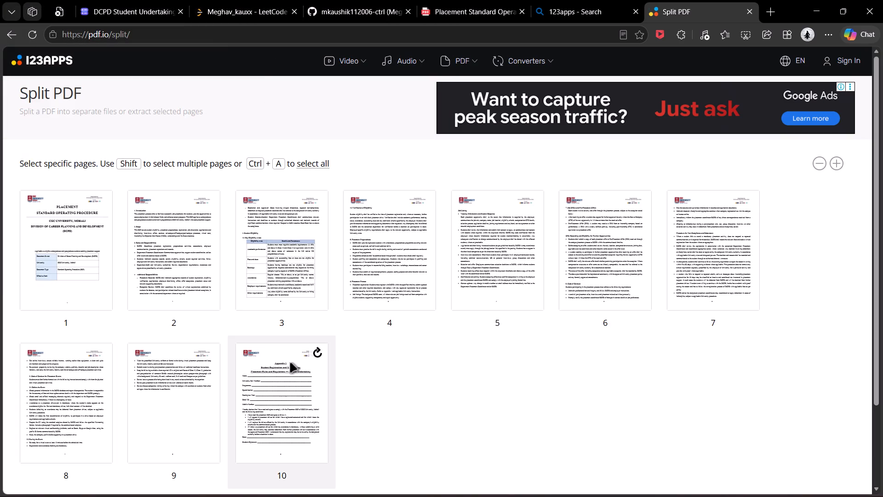
Extract only page 10, the Appendix 1 student undertaking, and open the downloaded PDF.
left_click(291, 364)
scroll(601, 426, "down", 2)
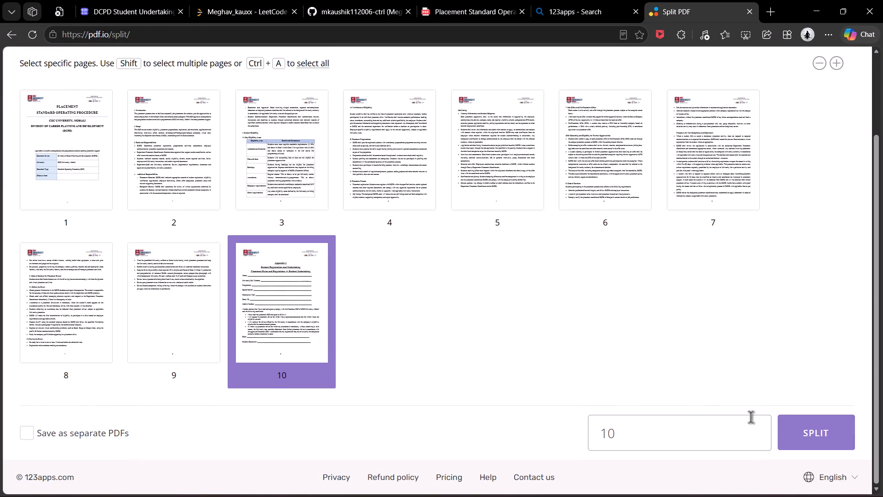
left_click(819, 420)
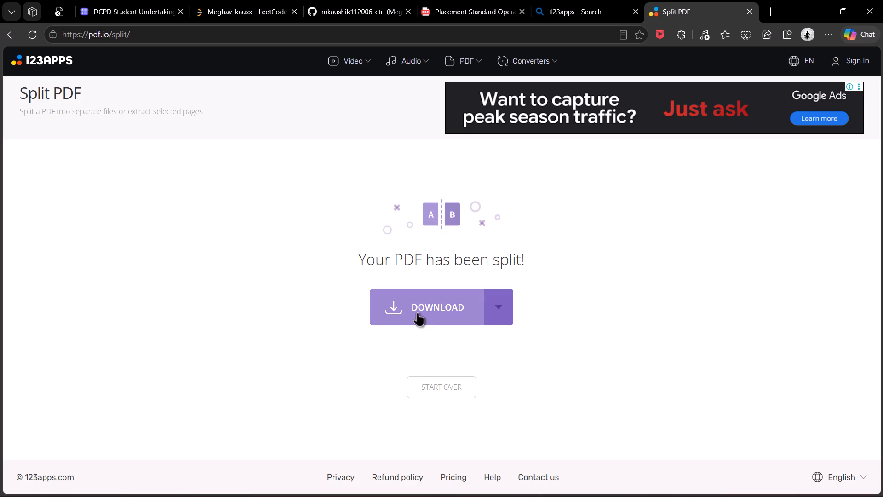
left_click(417, 313)
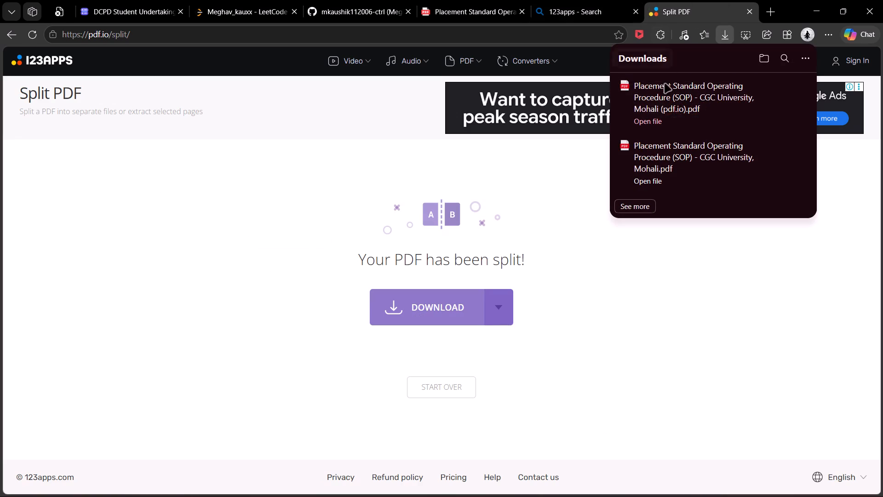
left_click(655, 121)
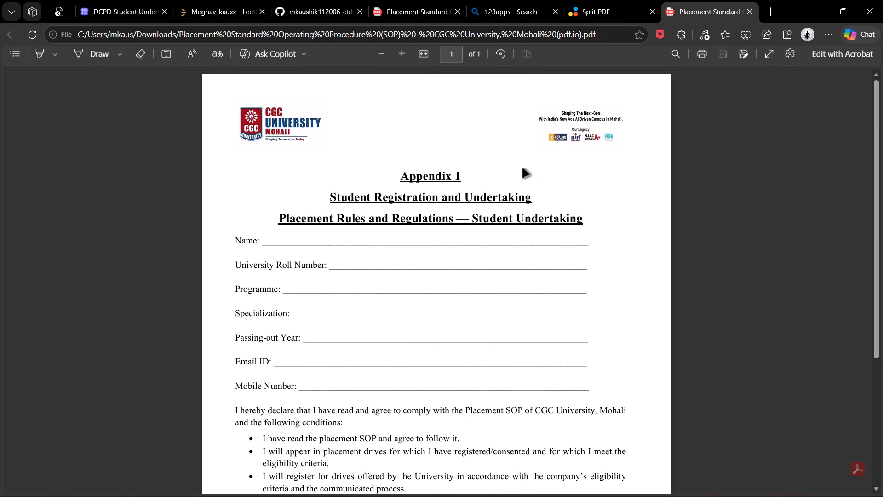
Add the student's full name on the Name line of the undertaking PDF in black text, enlarged one size.
scroll(453, 196, "down", 1)
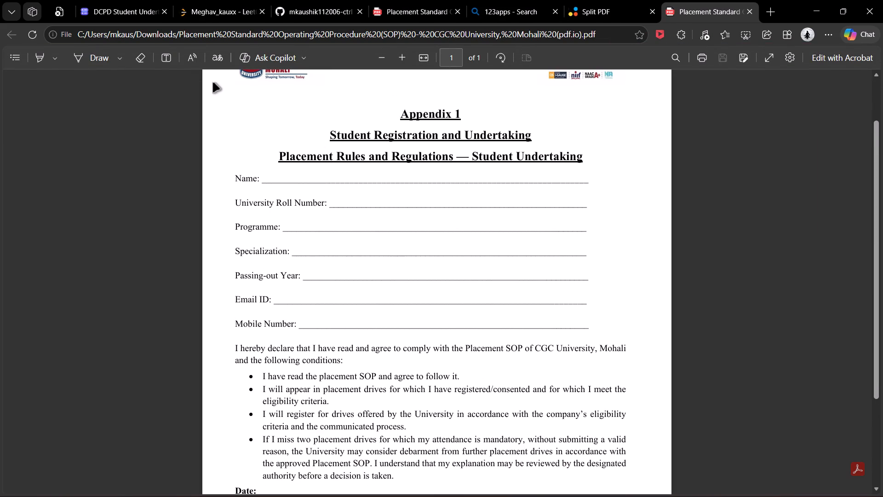
left_click(168, 58)
left_click(269, 177)
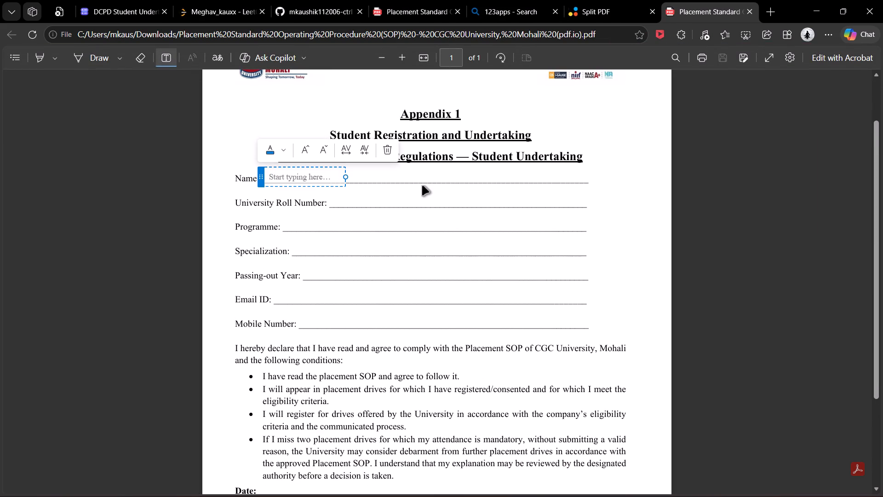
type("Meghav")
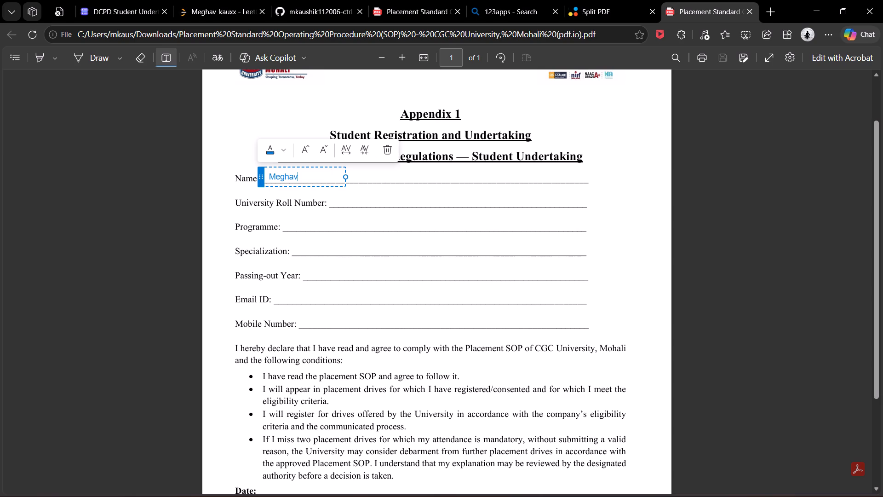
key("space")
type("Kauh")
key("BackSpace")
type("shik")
left_click(283, 148)
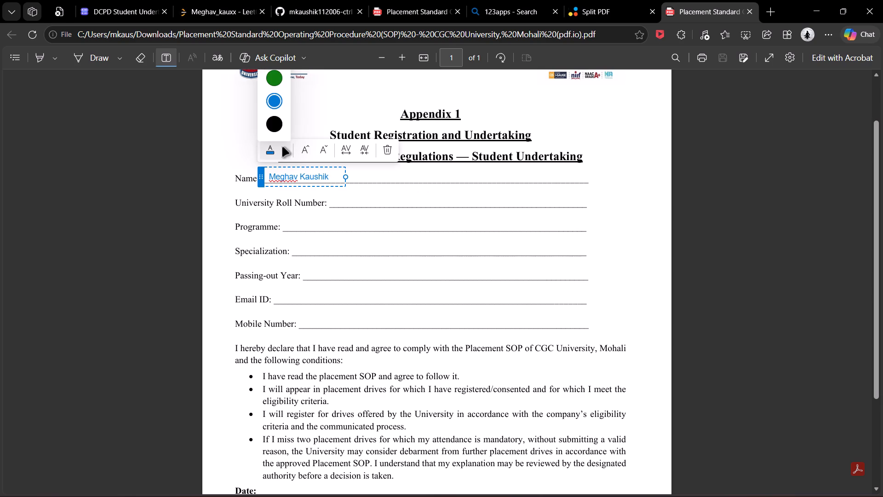
left_click(274, 126)
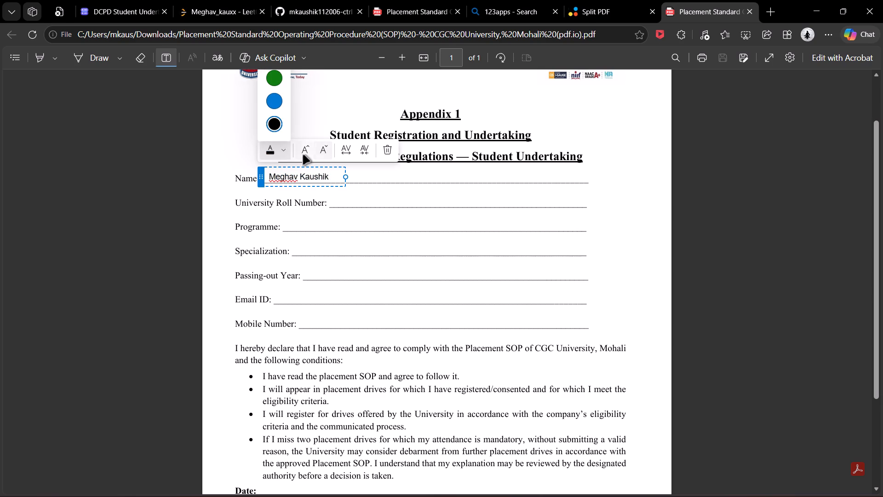
left_click(303, 156)
left_click(388, 205)
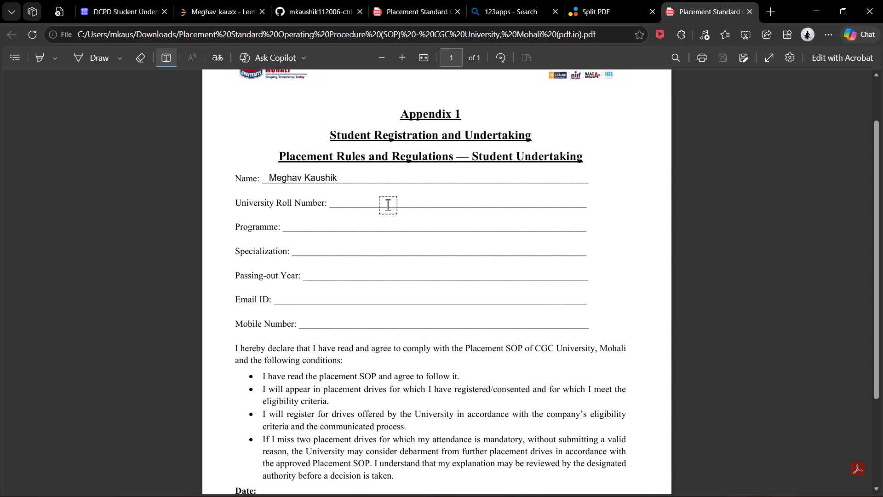
Add the student's roll number on the University Roll Number line of the PDF.
left_click(337, 200)
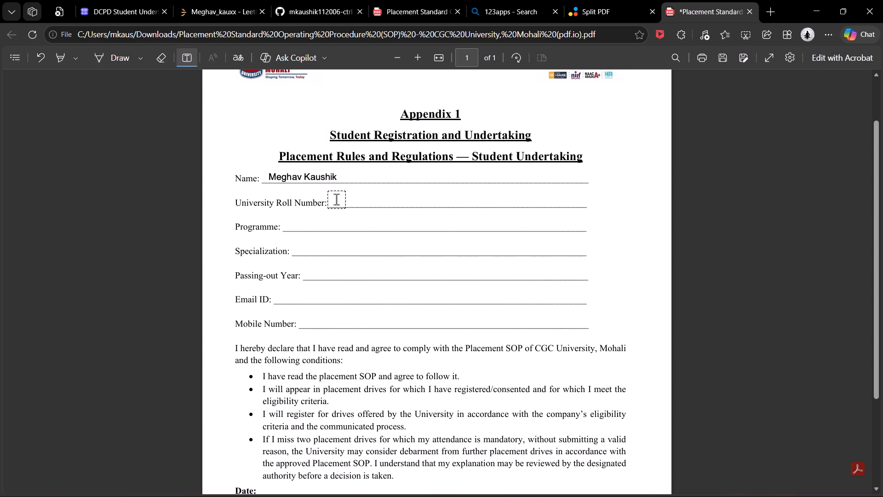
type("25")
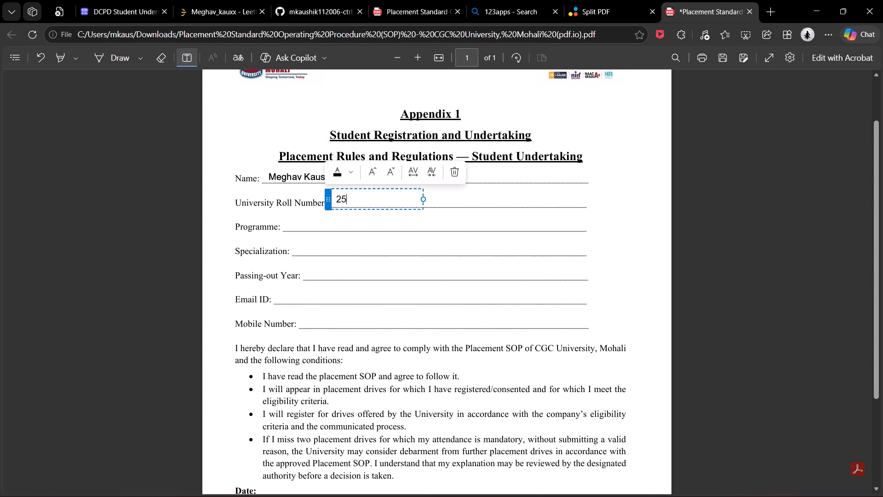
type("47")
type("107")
left_click(292, 224)
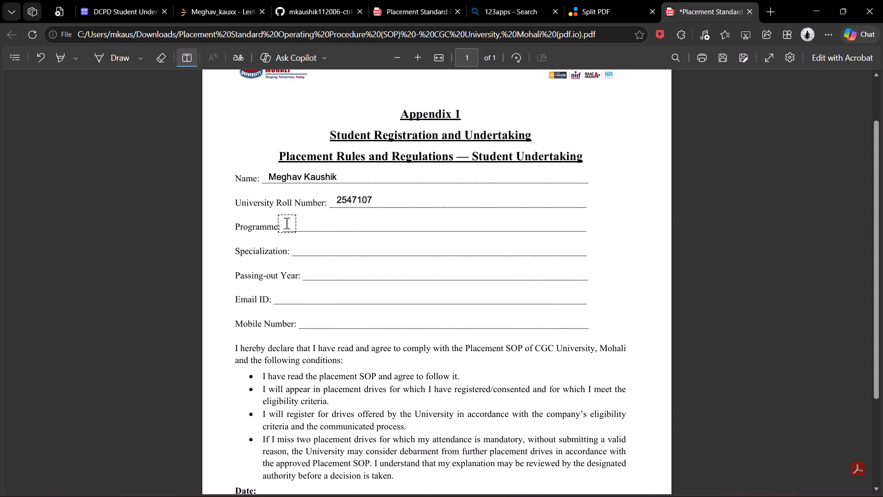
Add the text BTech on the Programme line of the PDF.
left_click(287, 224)
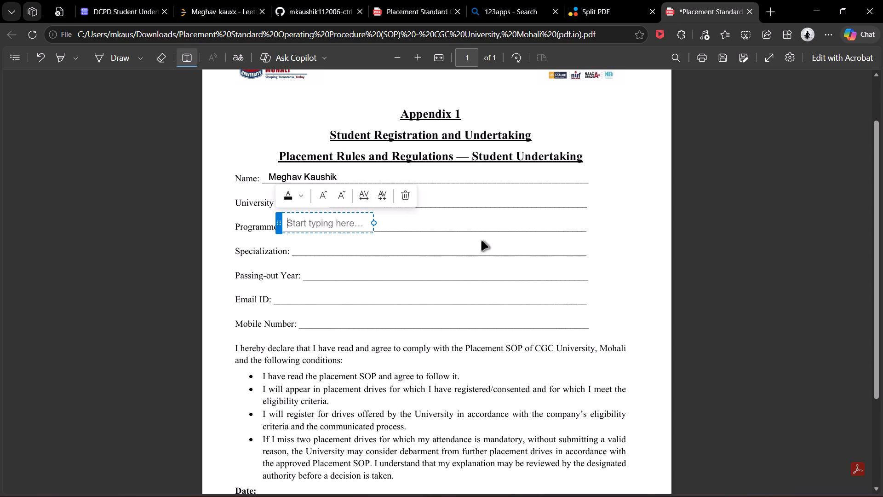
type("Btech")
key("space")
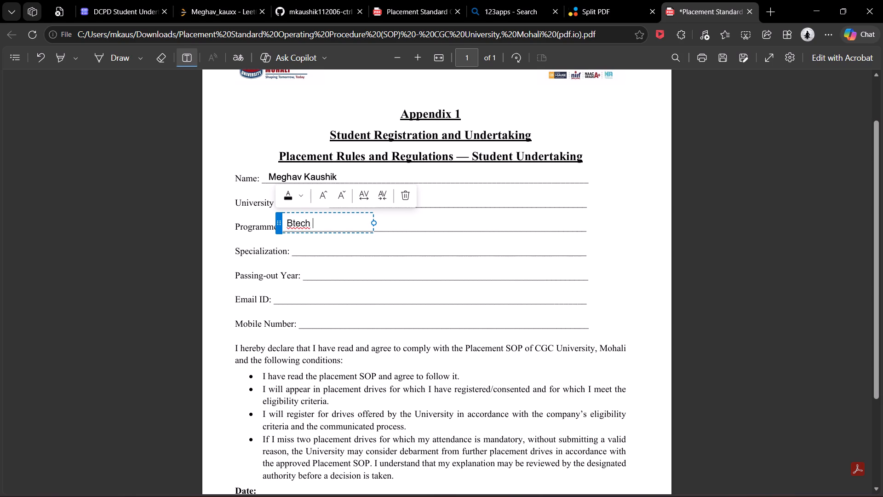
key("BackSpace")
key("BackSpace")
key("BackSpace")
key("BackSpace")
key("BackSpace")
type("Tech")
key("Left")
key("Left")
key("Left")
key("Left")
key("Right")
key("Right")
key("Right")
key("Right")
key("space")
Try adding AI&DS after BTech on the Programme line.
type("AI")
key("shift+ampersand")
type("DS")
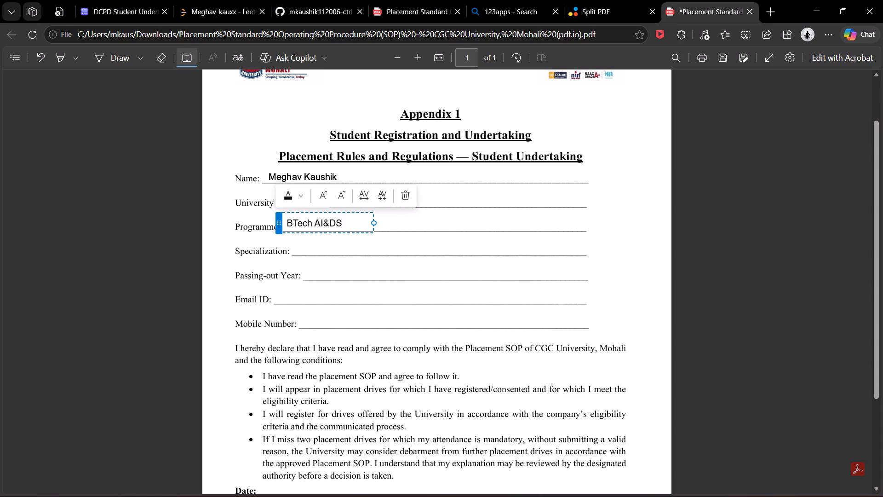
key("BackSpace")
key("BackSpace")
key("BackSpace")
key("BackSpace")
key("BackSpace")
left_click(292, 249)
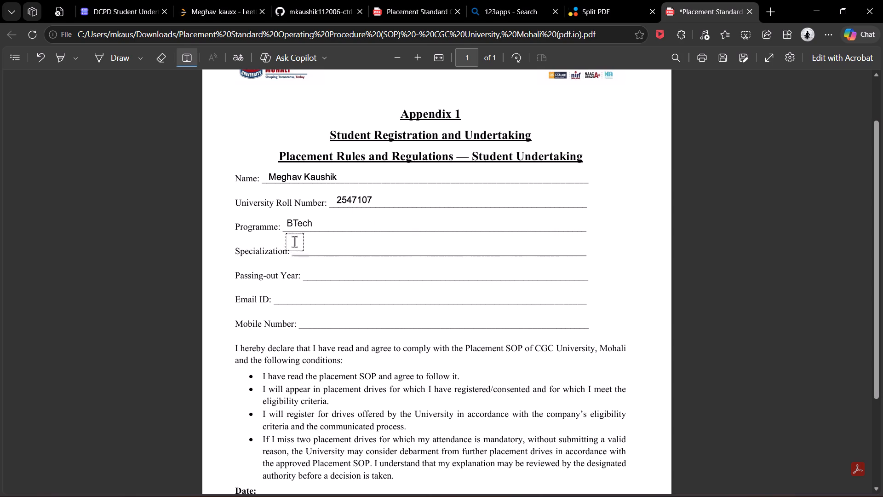
Change the Programme line's text from the abbreviation to Bachelor of Technology.
left_click(297, 223)
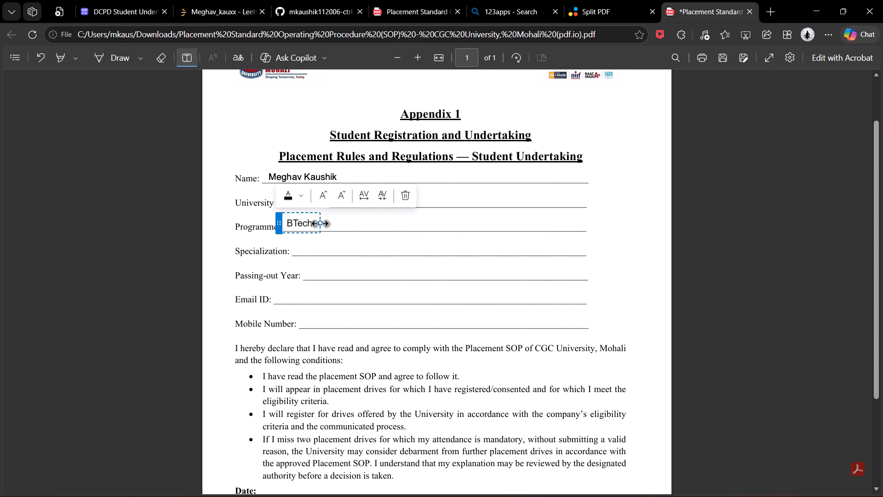
key("Right")
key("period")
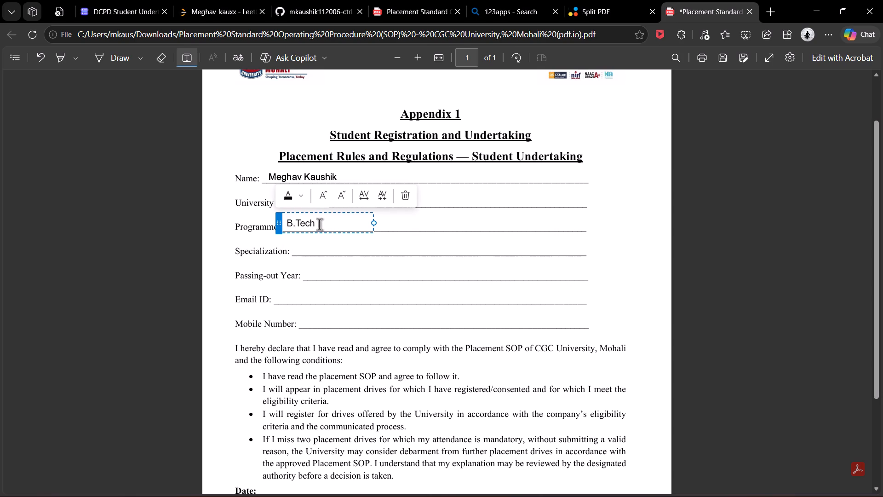
key("Right")
key("Right")
key("Right")
key("Right")
key("BackSpace")
key("BackSpace")
key("BackSpace")
key("BackSpace")
key("BackSpace")
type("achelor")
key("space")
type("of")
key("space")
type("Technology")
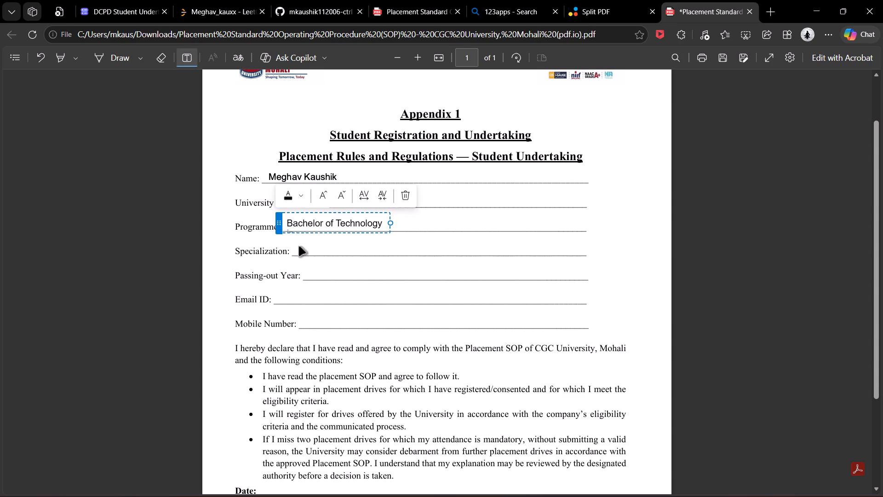
left_click(303, 247)
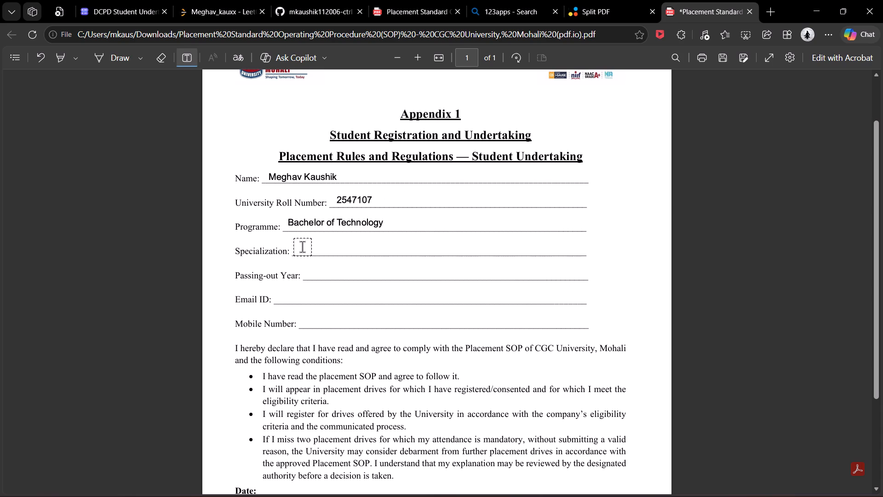
Add the text Artificial Intelligence & Data Science on the Specialization line, widening its text box to span the line.
left_click(299, 248)
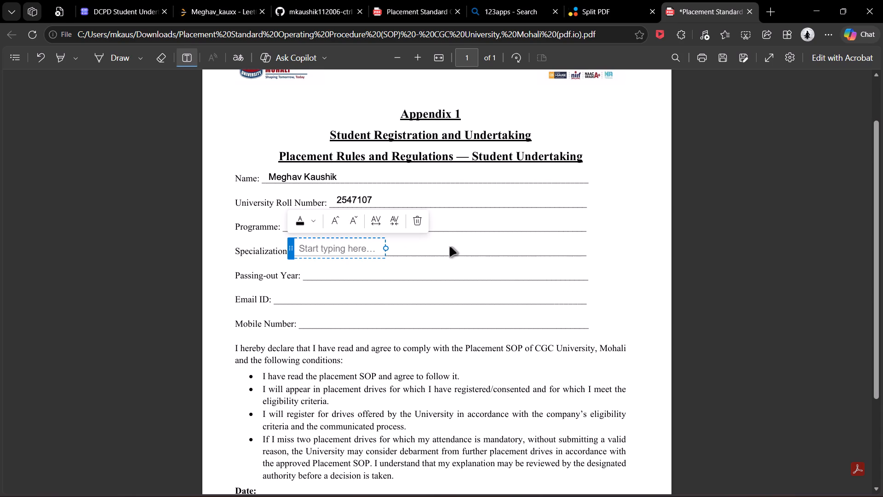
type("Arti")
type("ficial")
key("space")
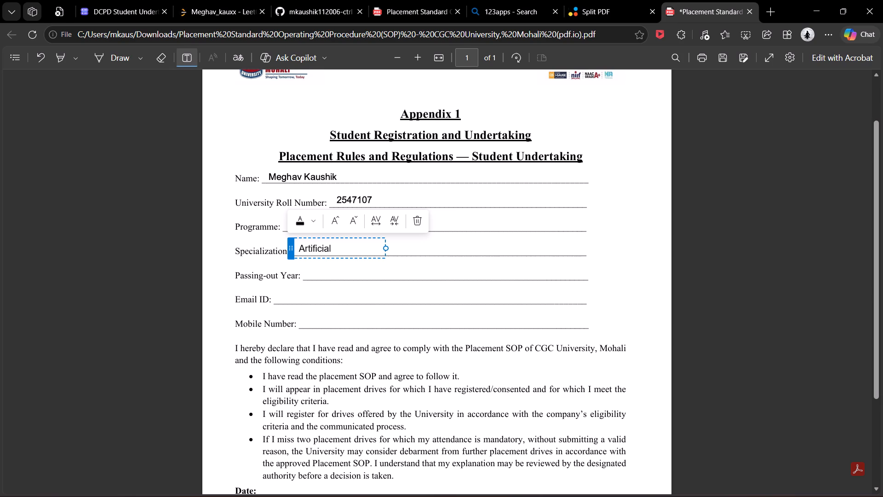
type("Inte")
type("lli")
left_click_drag(384, 247, 590, 241)
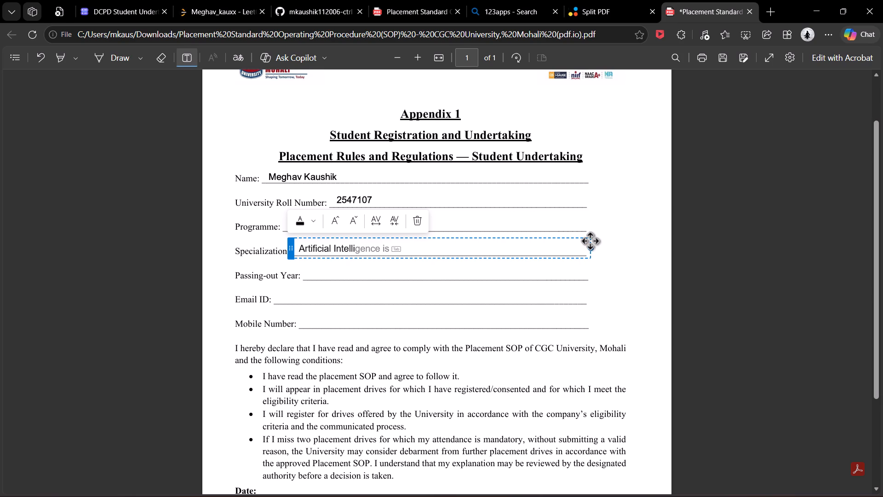
key("Tab")
key("BackSpace")
key("BackSpace")
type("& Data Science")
left_click(315, 274)
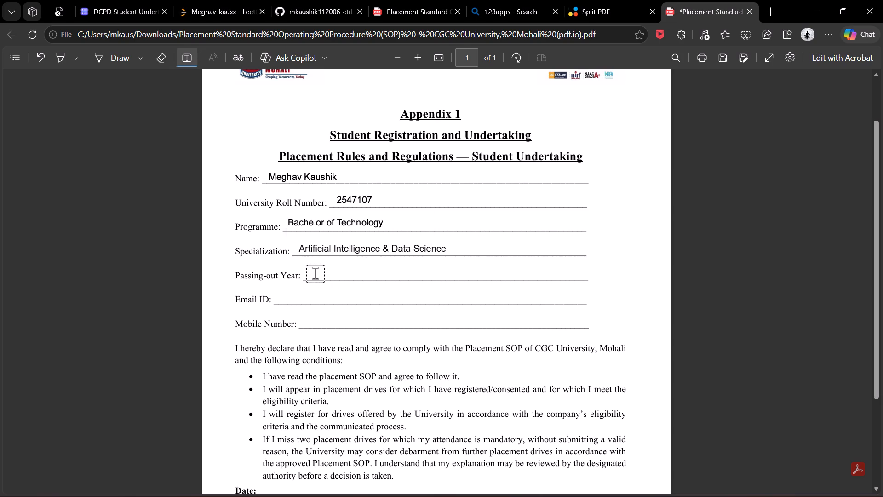
Add the year 2029 on the Passing-out Year line of the undertaking form.
left_click(313, 271)
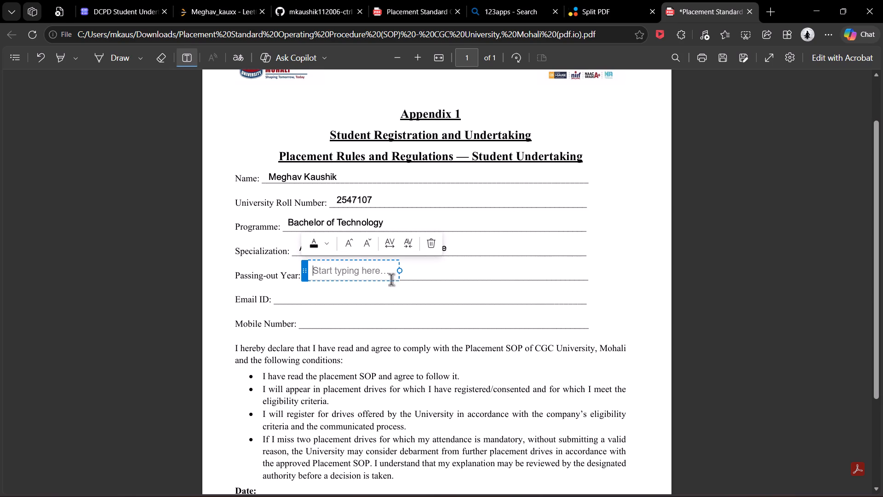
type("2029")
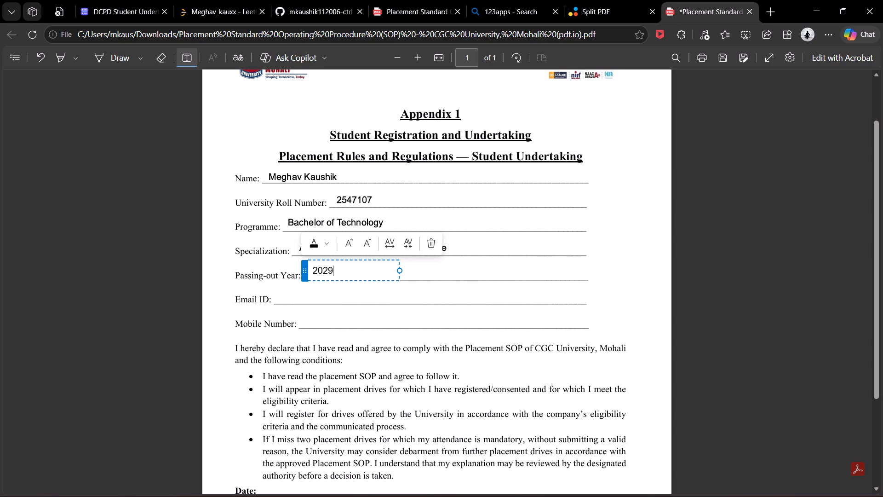
left_click(402, 306)
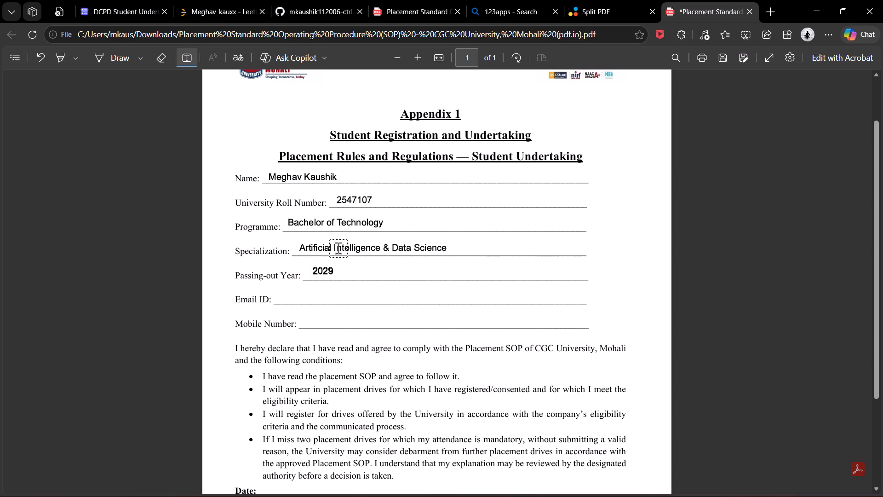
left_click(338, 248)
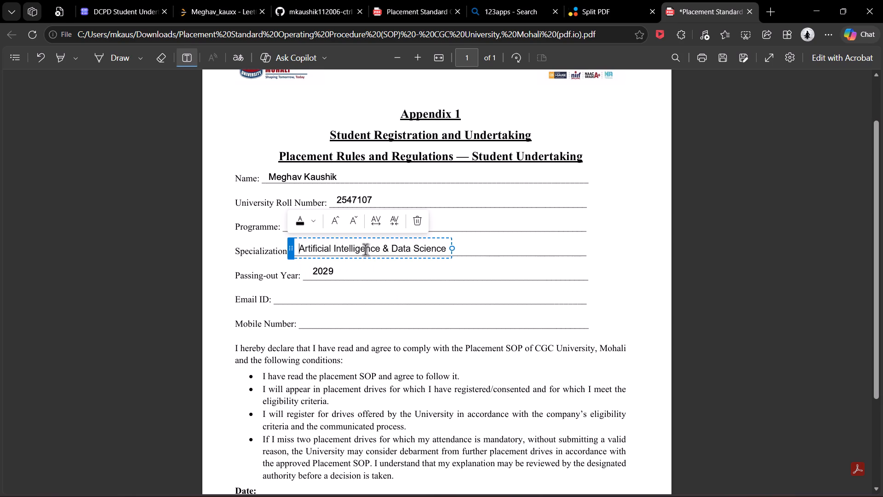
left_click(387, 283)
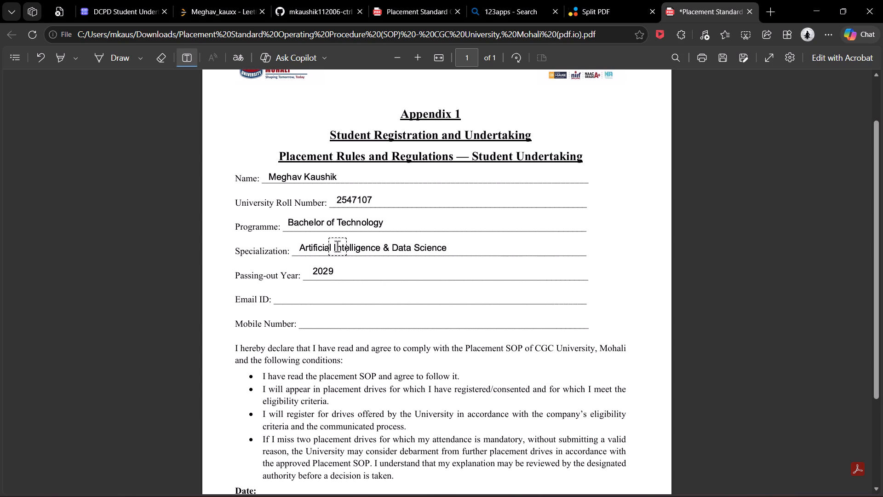
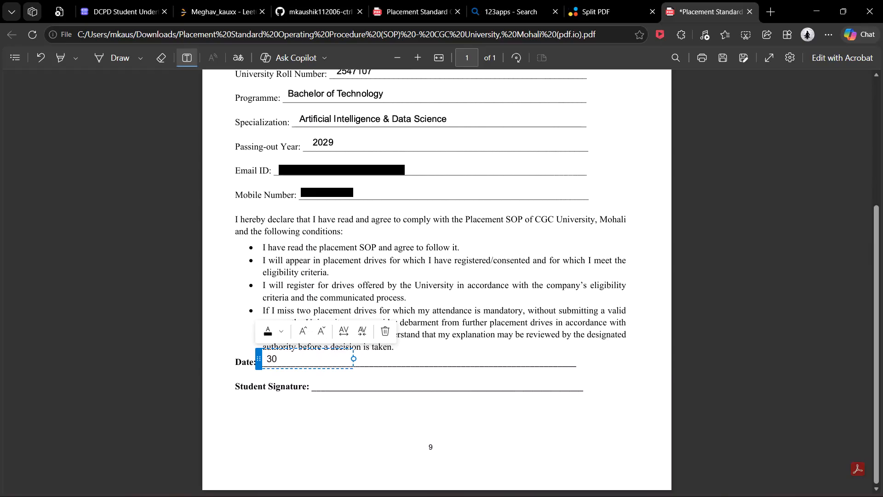
Complete the Date line of the undertaking form as 30 Oct 2026.
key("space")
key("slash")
key("BackSpace")
key("BackSpace")
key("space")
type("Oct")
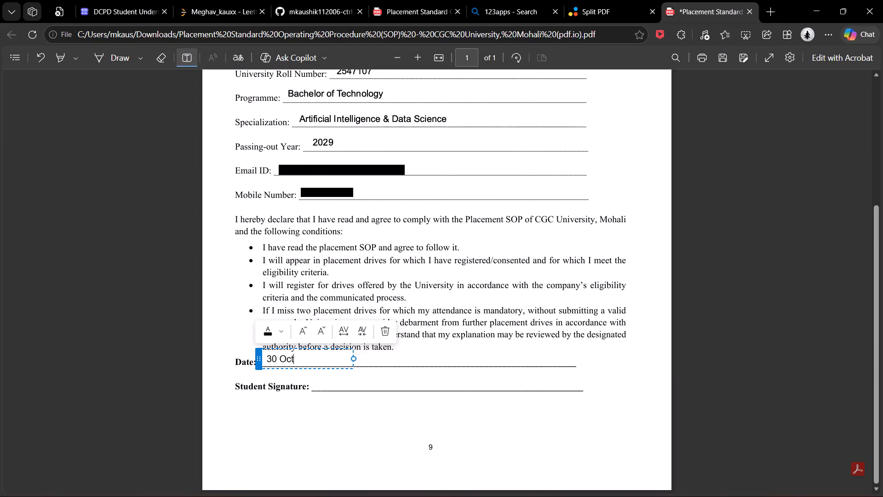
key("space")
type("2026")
Add a text box with the student's first name on the Student Signature line.
left_click(315, 387)
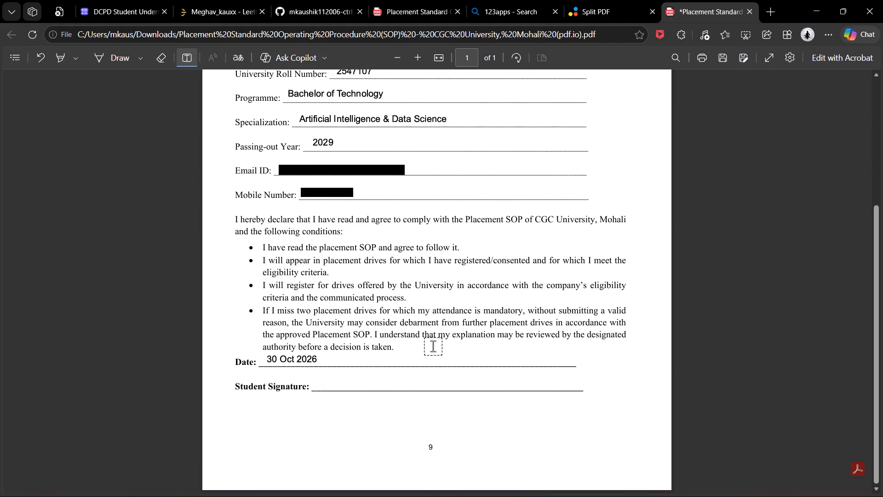
left_click(318, 384)
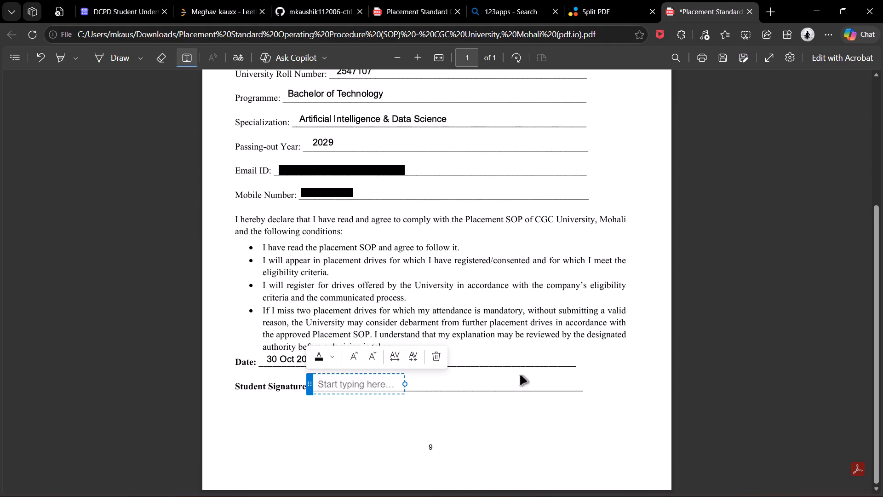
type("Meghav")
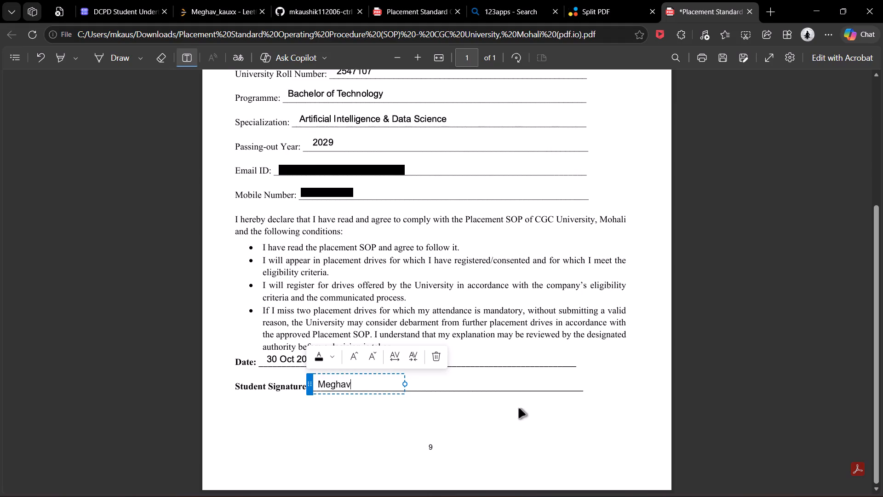
left_click(519, 409)
Review the filled-in undertaking form from the Appendix 1 heading down to the date and signature lines.
scroll(519, 409, "right", 1)
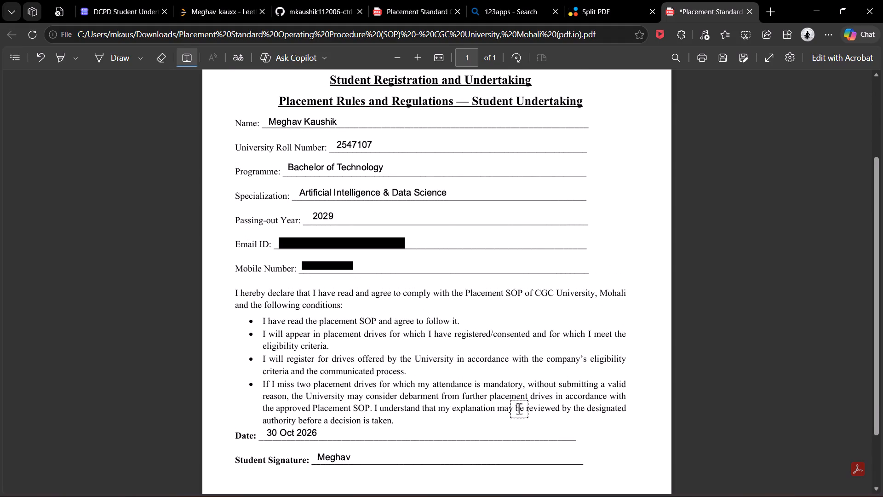
scroll(519, 409, "right", 1)
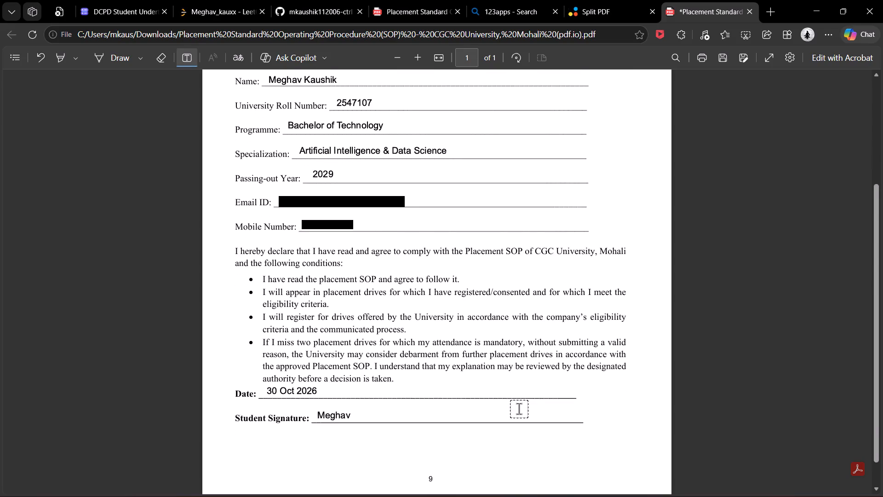
scroll(519, 409, "right", 2)
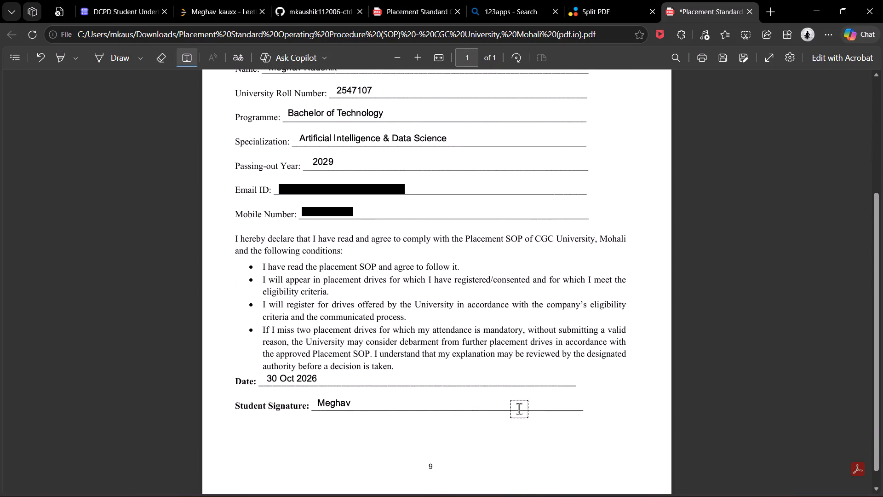
scroll(519, 409, "up", 1)
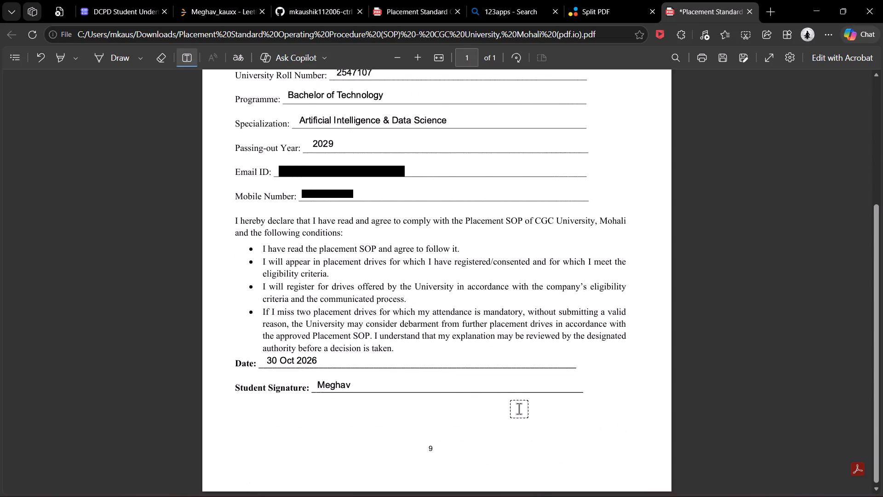
scroll(519, 409, "up", 3)
scroll(519, 409, "down", 2)
scroll(519, 409, "up", 3)
scroll(519, 409, "down", 2)
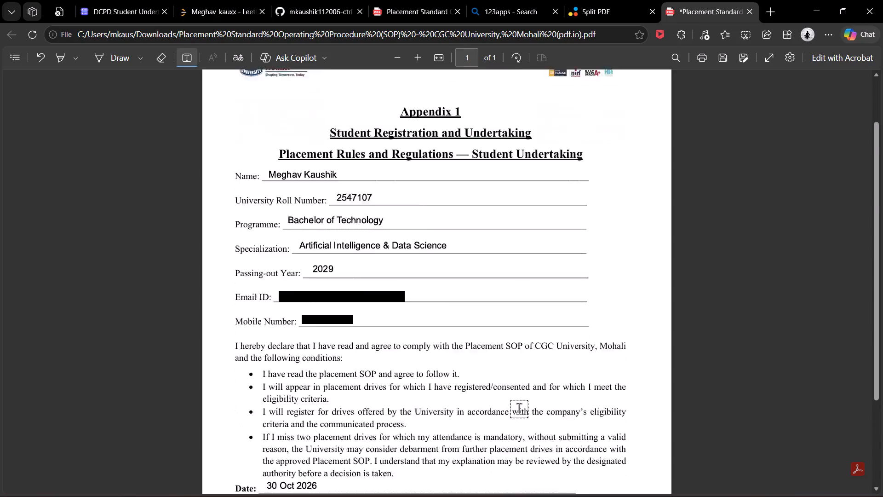
scroll(519, 409, "down", 2)
scroll(519, 409, "up", 9)
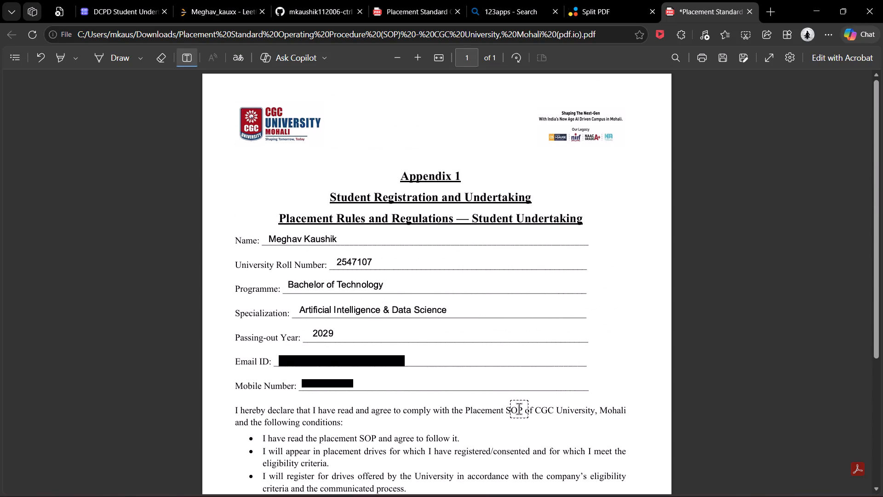
scroll(519, 409, "down", 5)
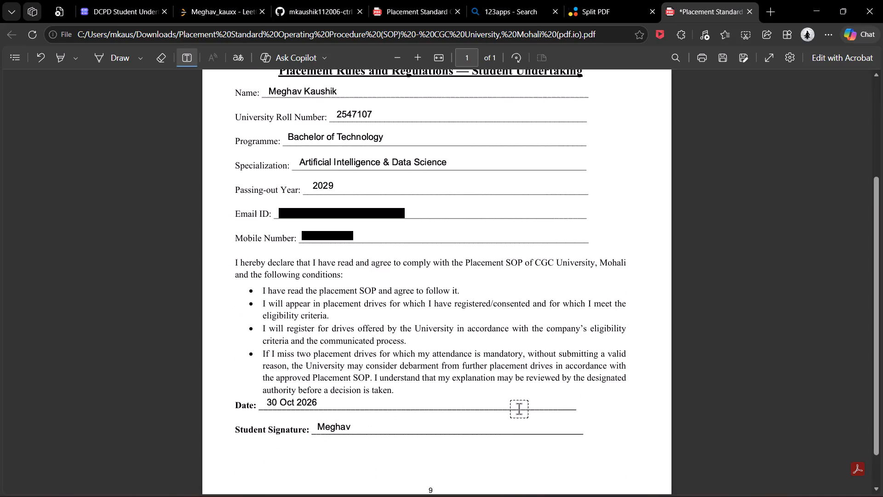
scroll(519, 409, "up", 4)
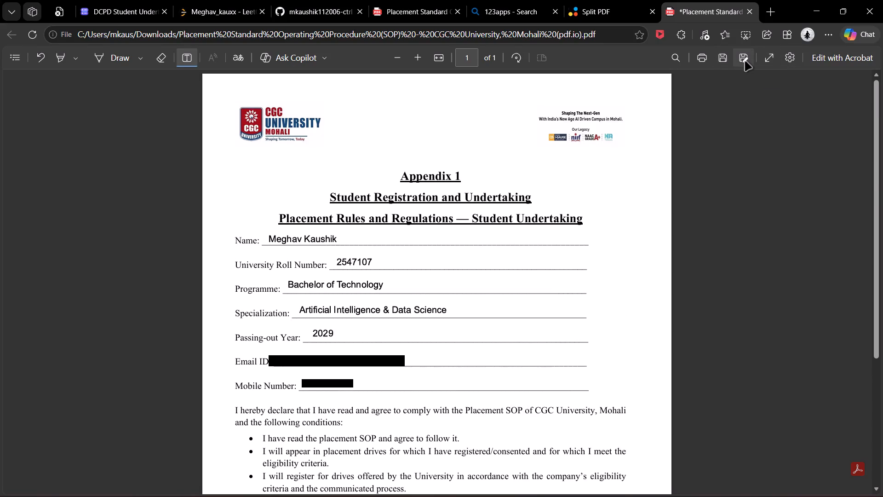
Save the form in Downloads as Placement Standard Operating Procedure (SOP) - CGC University, Mohali.pdf, replacing the existing file.
left_click(745, 62)
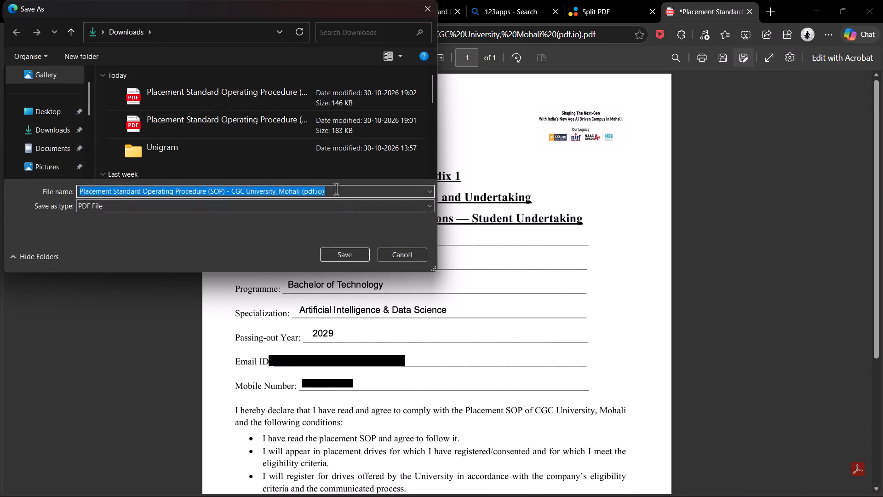
key("BackSpace")
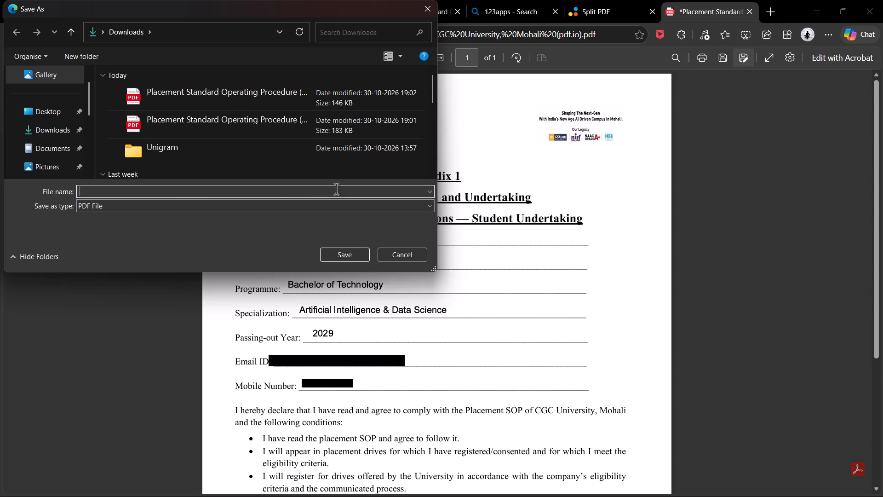
key("ctrl+z")
key("Right")
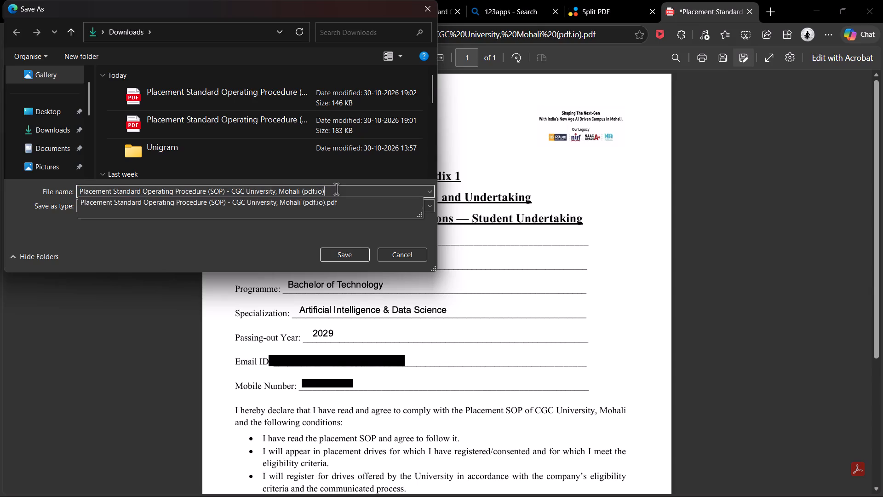
key("BackSpace")
key("BackSpace")
key("BackSpace")
key("BackSpace")
key("BackSpace")
key("BackSpace")
key("BackSpace")
key("BackSpace")
key("BackSpace")
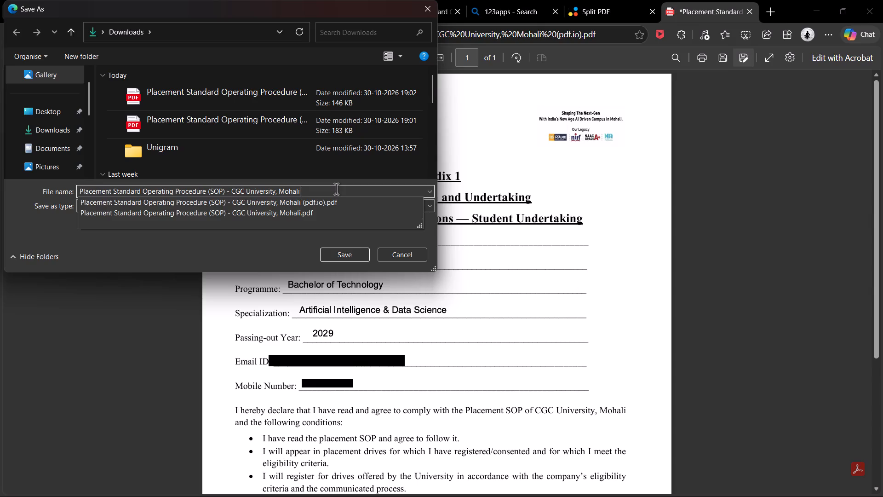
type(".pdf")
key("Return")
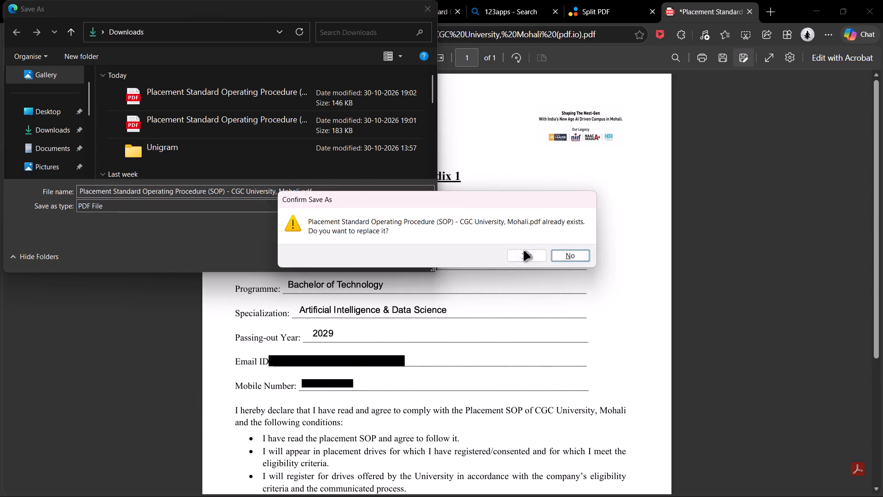
left_click(527, 252)
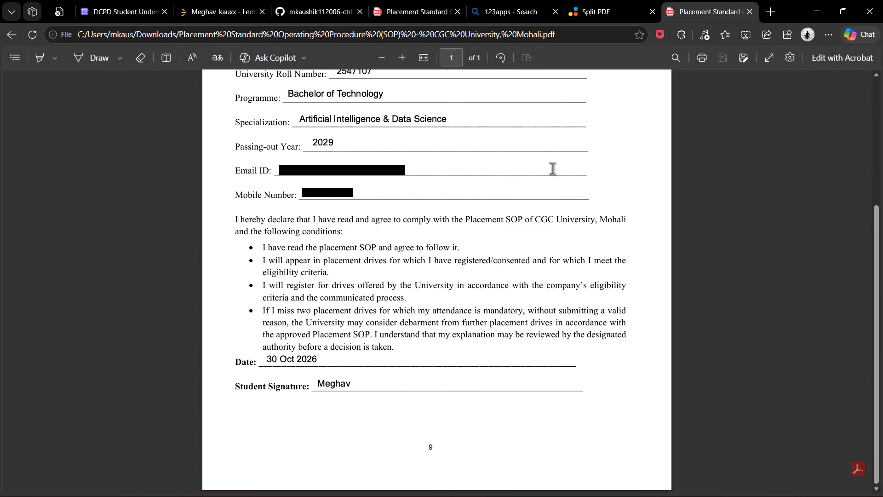
scroll(508, 259, "up", 2)
scroll(508, 259, "down", 3)
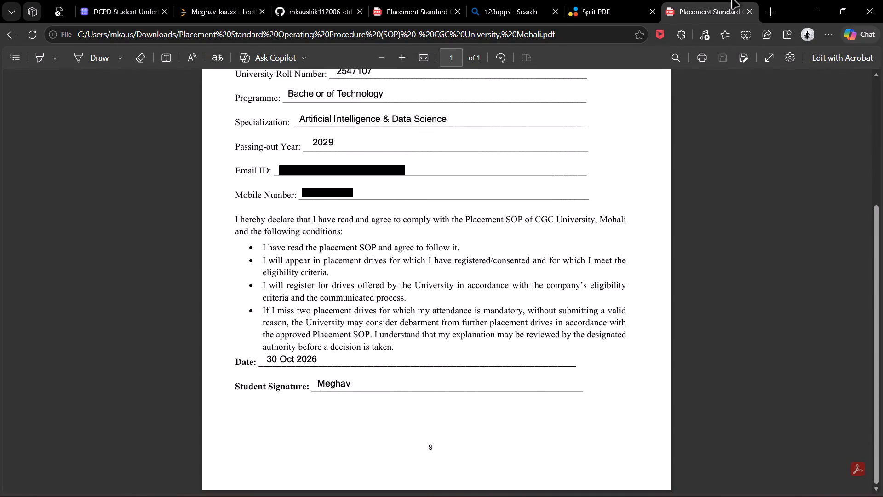
Return to the DCPD Student Undertaking Form Tracker and start browsing for a file for the Upload Undertaking Form question.
left_click(410, 0)
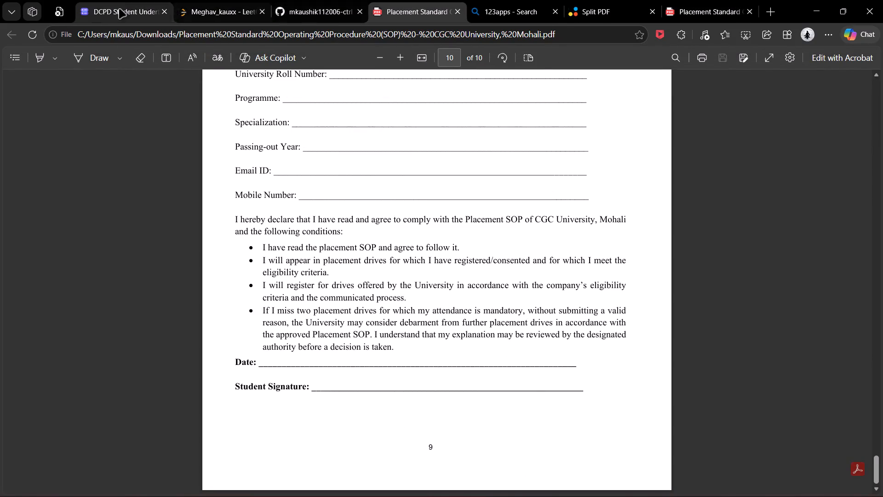
left_click(120, 10)
left_click(313, 292)
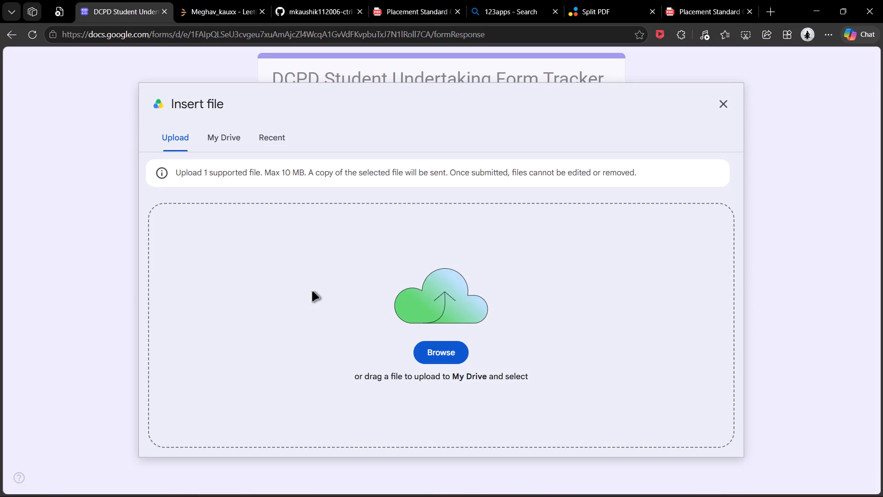
left_click(435, 348)
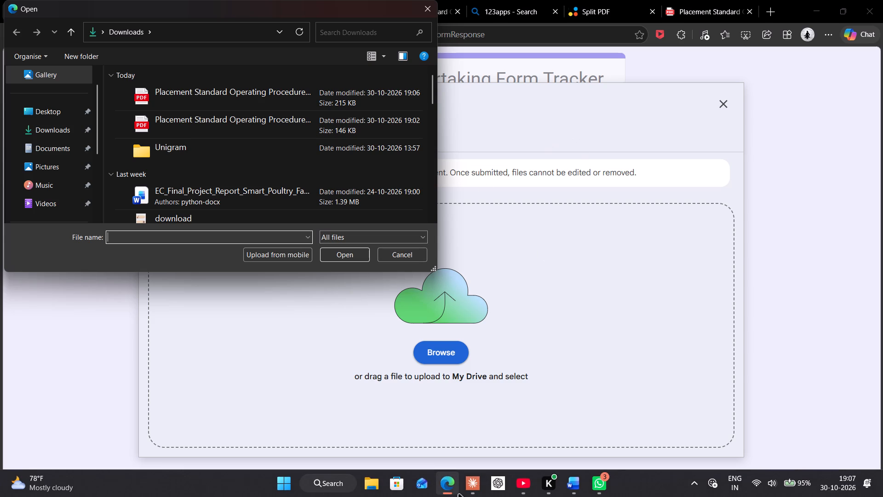
Open the PDF ending in (pdf.io) from the Downloads folder in File Explorer to check its contents.
left_click(377, 491)
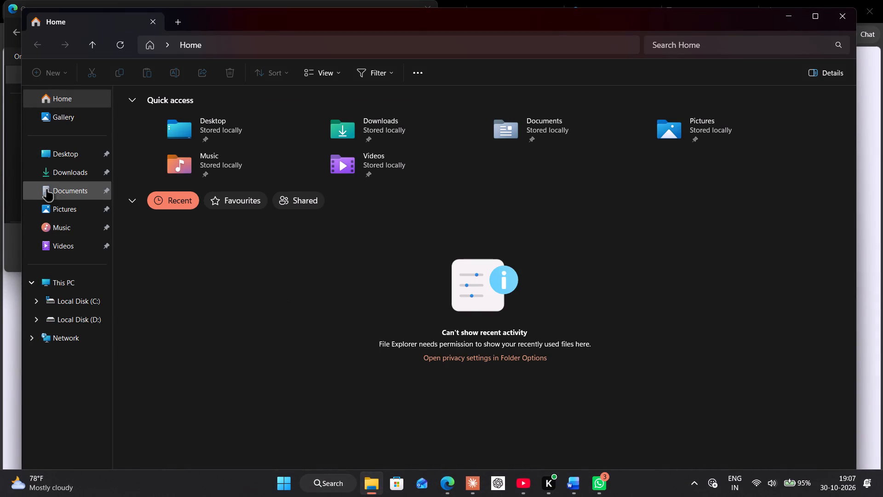
left_click(52, 172)
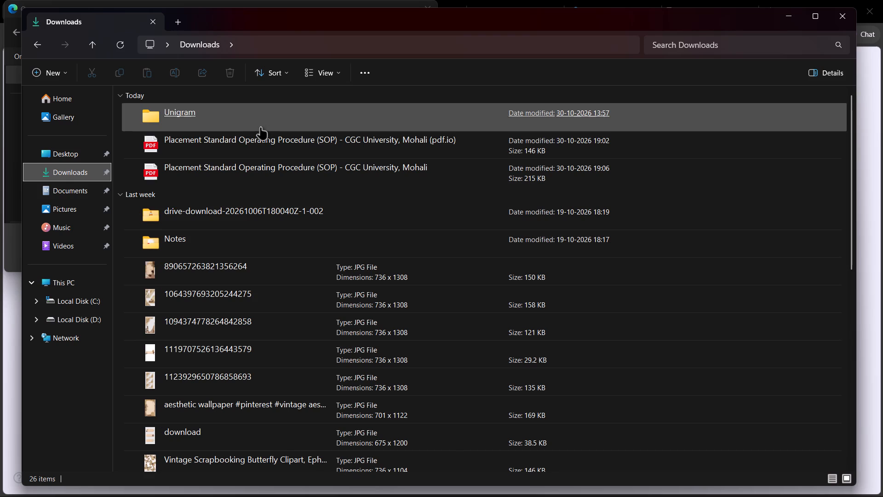
left_click(266, 135)
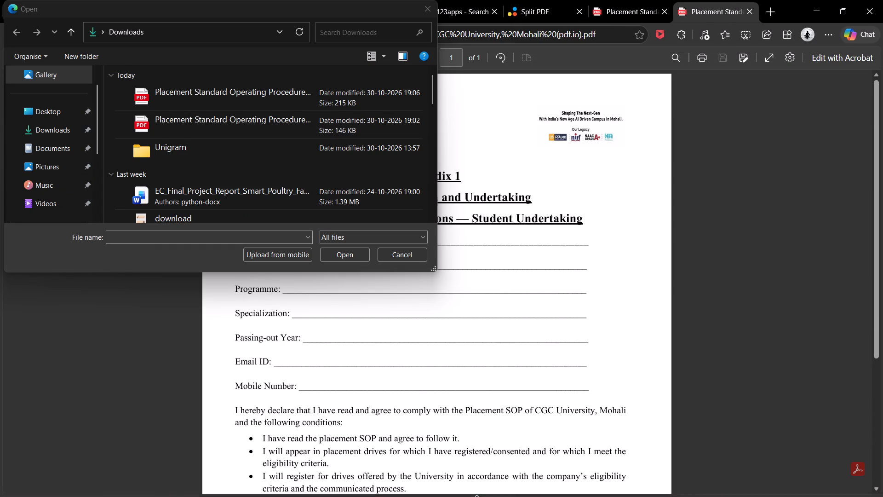
left_click(369, 491)
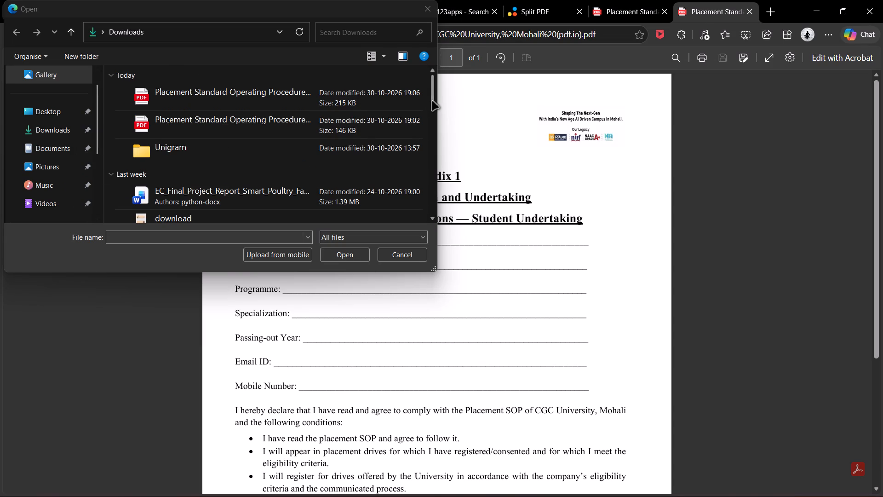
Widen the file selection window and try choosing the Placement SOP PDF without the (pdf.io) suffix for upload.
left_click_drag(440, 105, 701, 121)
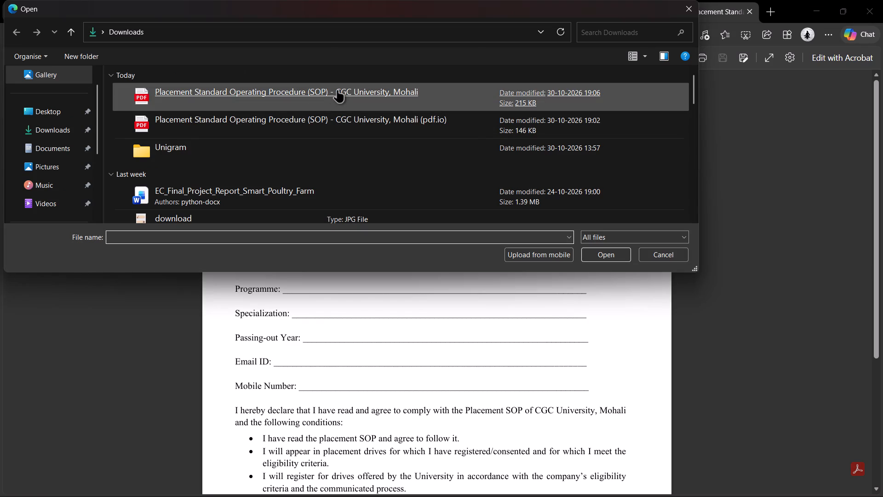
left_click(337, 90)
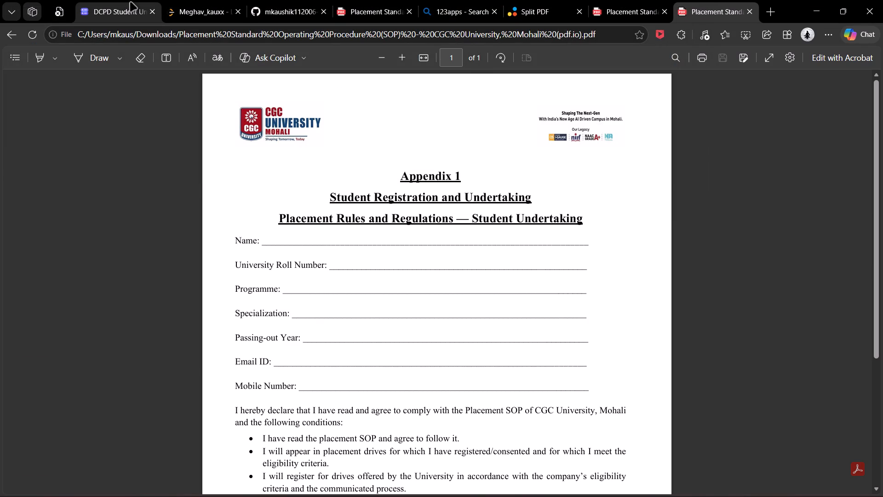
Upload Placement Standard Operating Procedure (SOP) - CGC University, Mohali.pdf from Downloads to the form tracker's Upload Undertaking Form question.
left_click(130, 2)
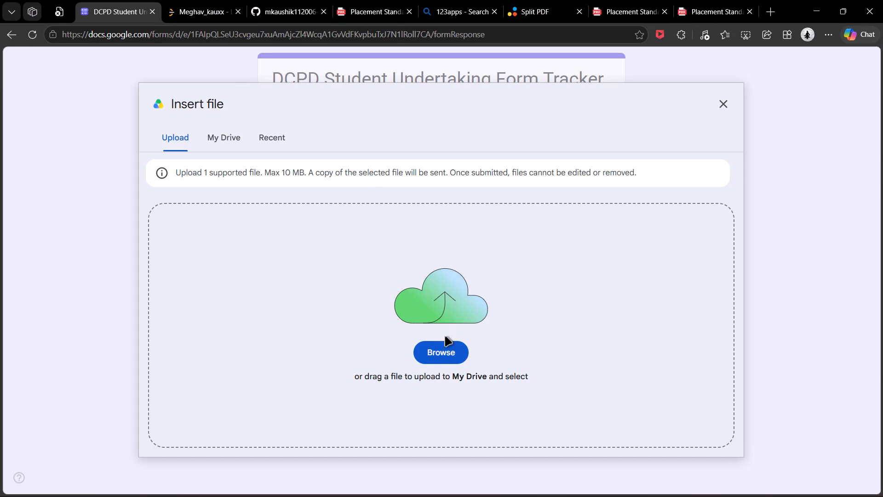
left_click(442, 354)
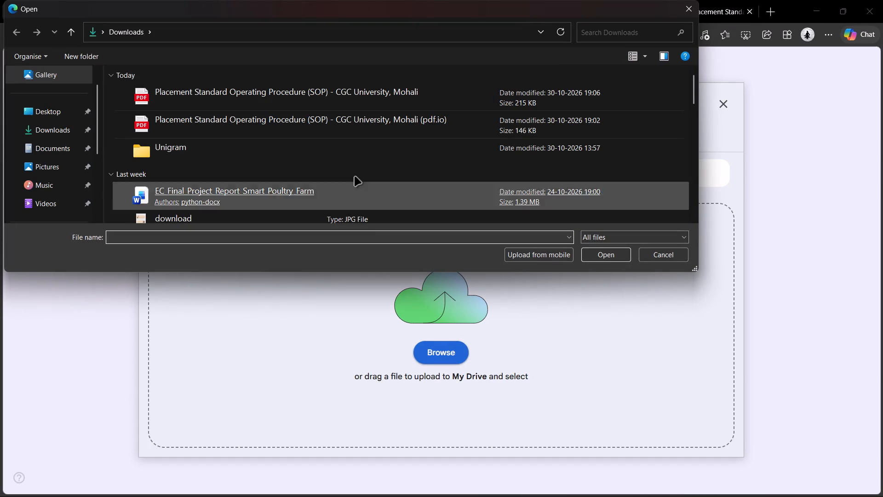
left_click(328, 97)
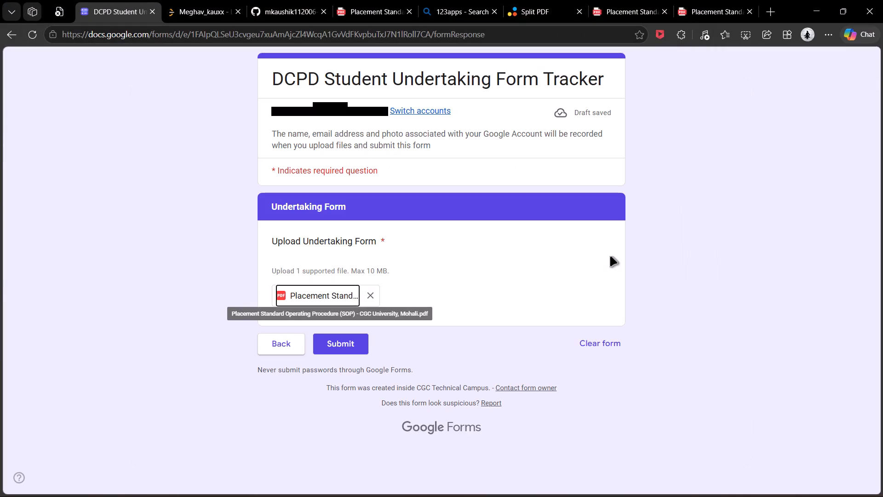
Submit the DCPD Student Undertaking Form Tracker with the uploaded undertaking PDF.
left_click(327, 340)
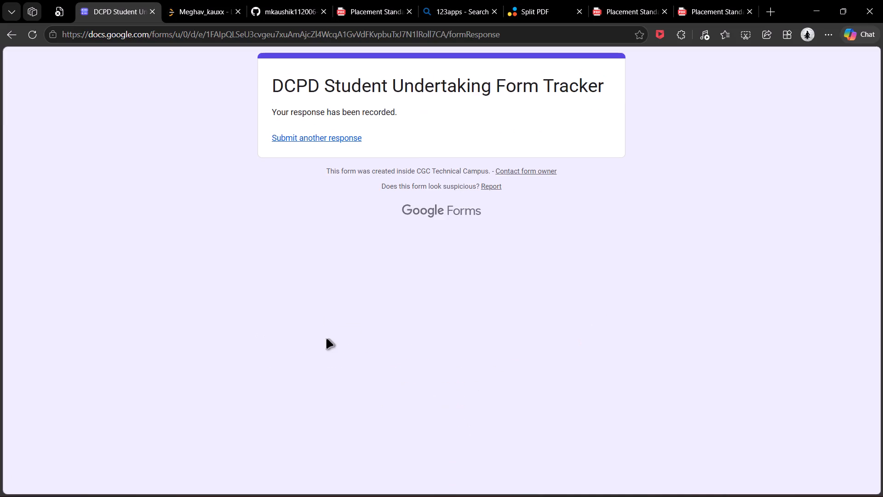
Return to the Placement SOP PDF's Appendix 1 page and add the student's name on the Name line in black text.
left_click(380, 0)
scroll(356, 180, "up", 2)
left_click(165, 60)
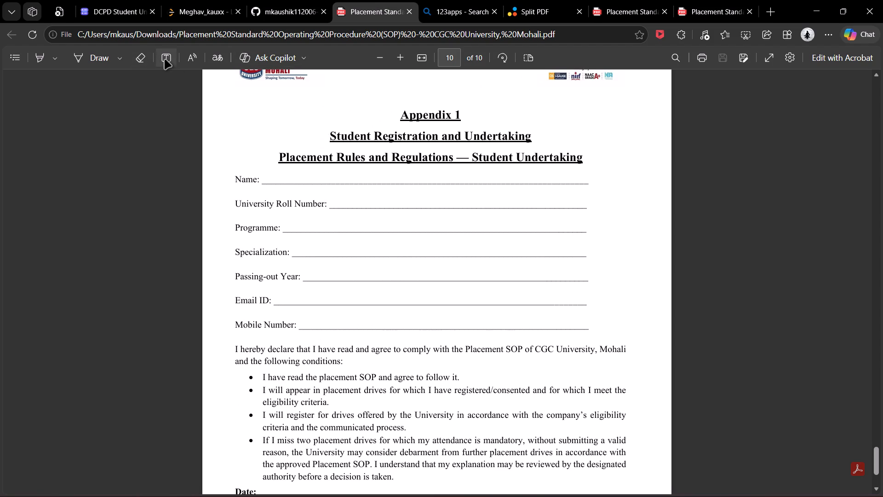
left_click(268, 178)
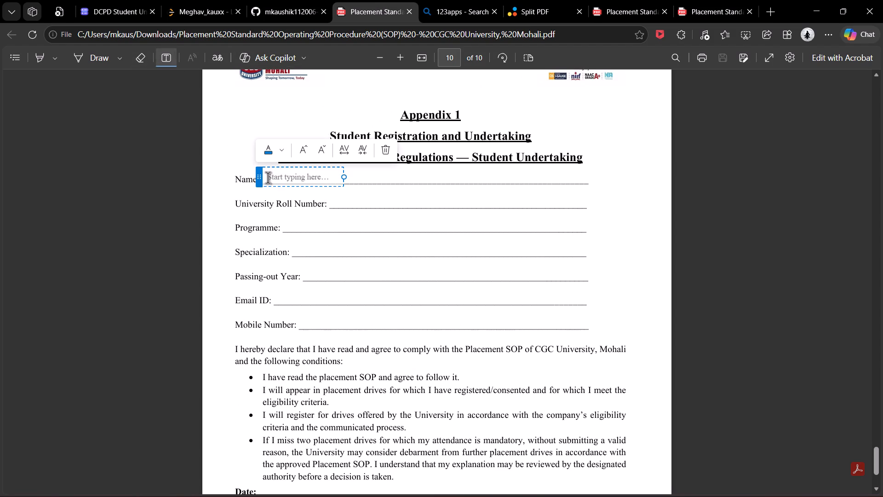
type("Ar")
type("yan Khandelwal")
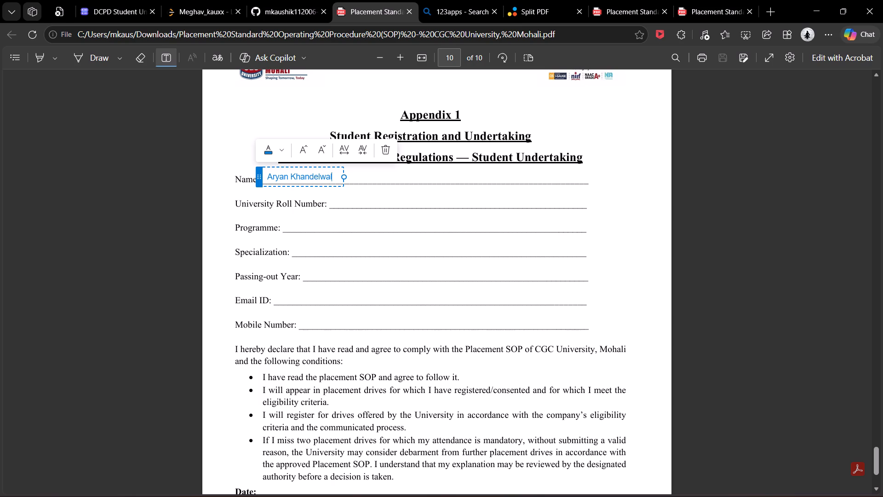
left_click(279, 146)
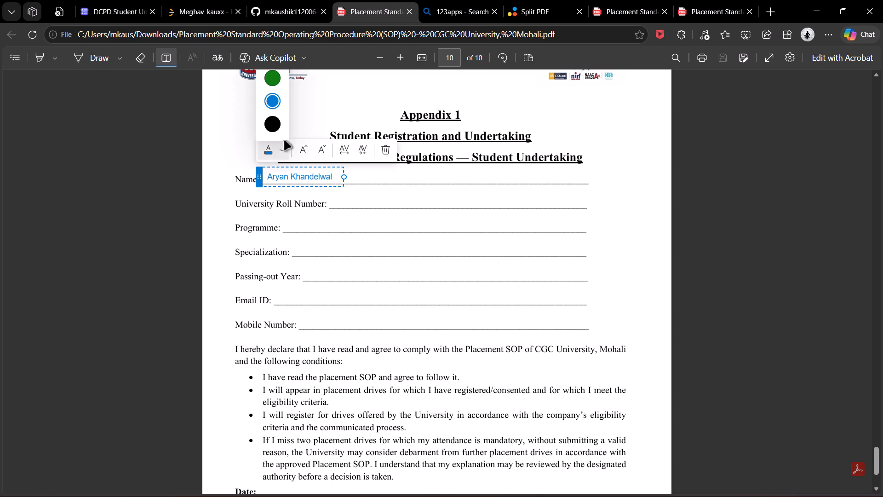
left_click(272, 123)
left_click(348, 200)
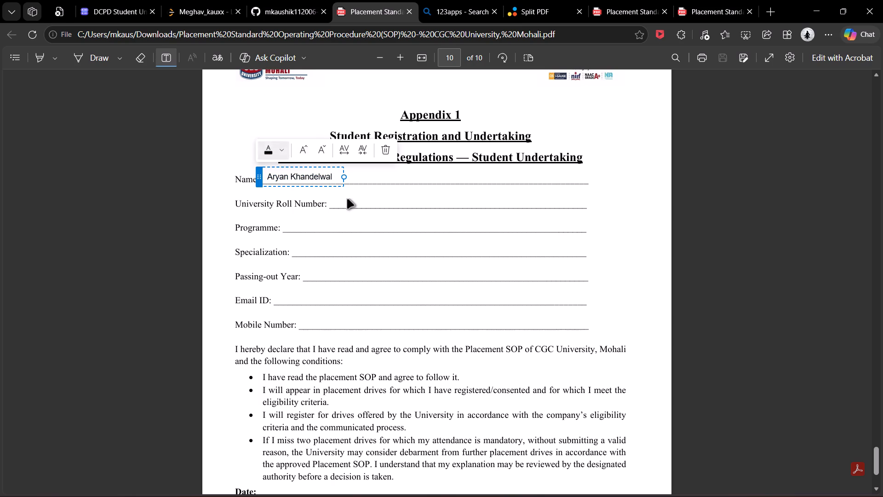
Enter the student's roll number on the University Roll Number line.
left_click(338, 202)
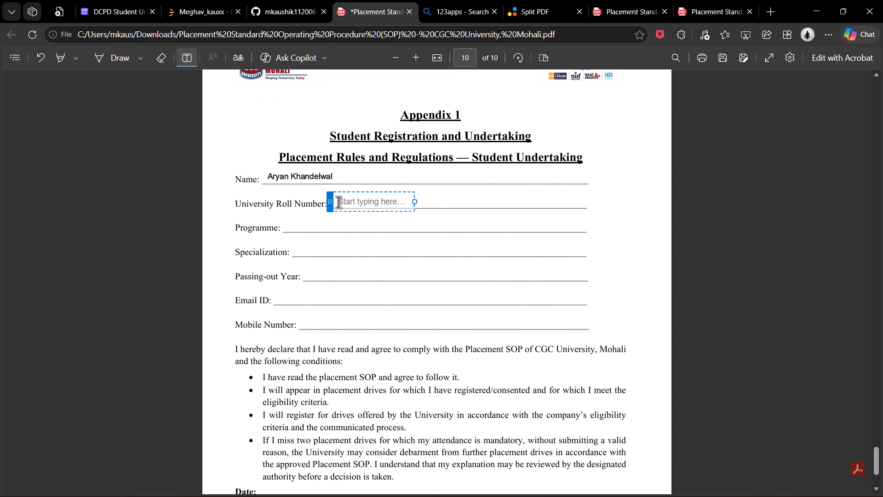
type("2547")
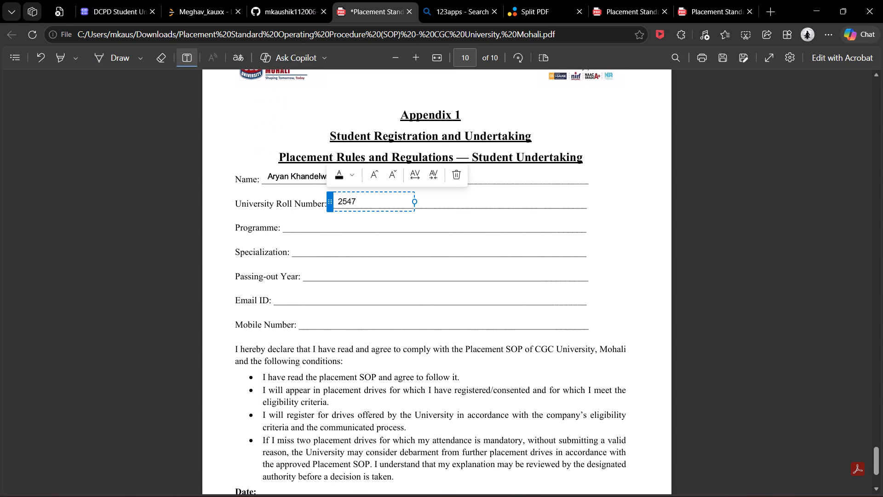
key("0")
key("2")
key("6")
left_click(292, 221)
Fill in the Programme line of the undertaking with B.Tech.
left_click(290, 225)
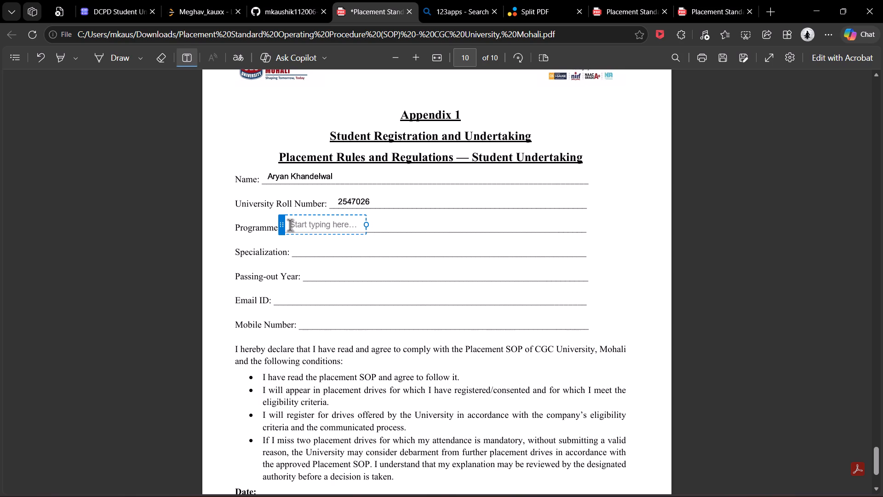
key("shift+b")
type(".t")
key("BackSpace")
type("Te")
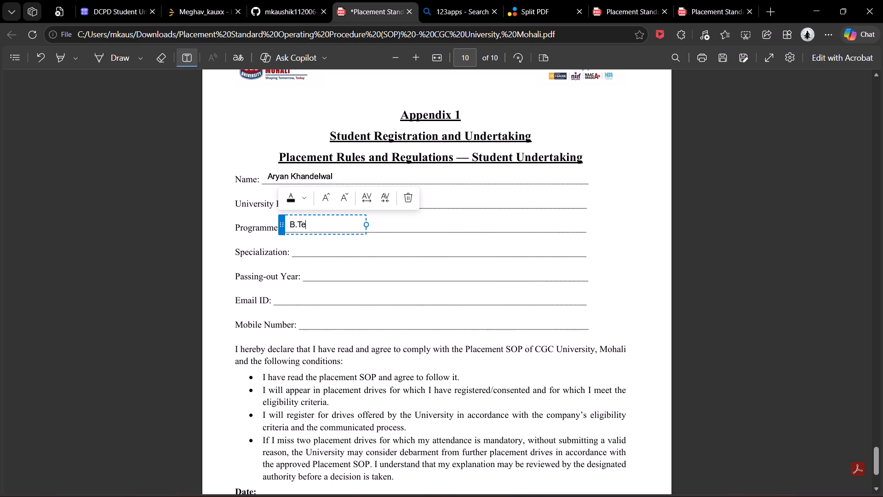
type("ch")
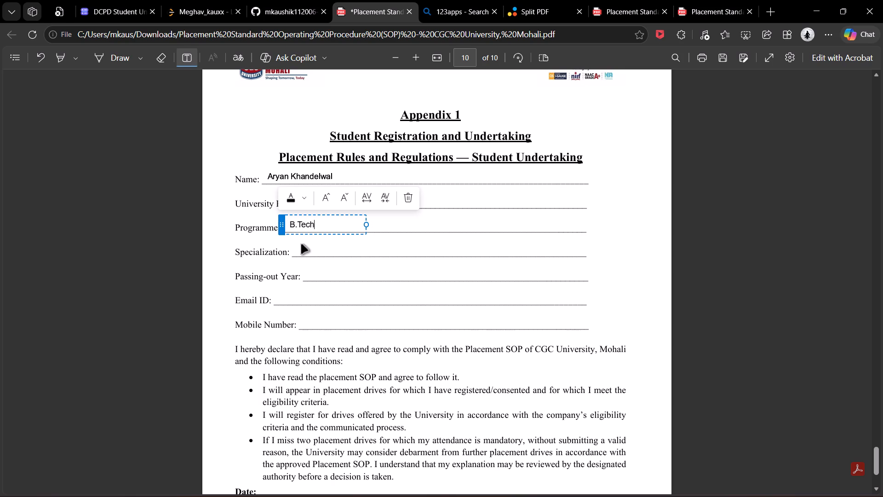
left_click(302, 245)
Fill in the Specialization line with AI & DS, with a space on each side of the ampersand.
left_click(301, 248)
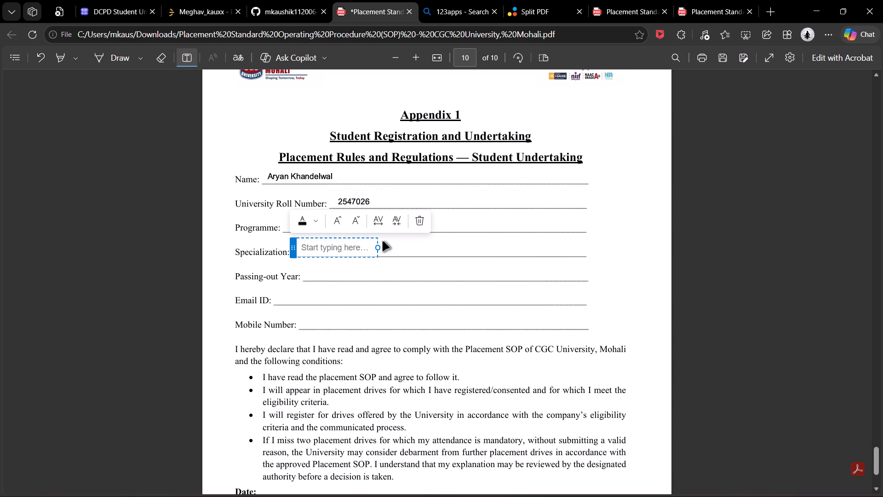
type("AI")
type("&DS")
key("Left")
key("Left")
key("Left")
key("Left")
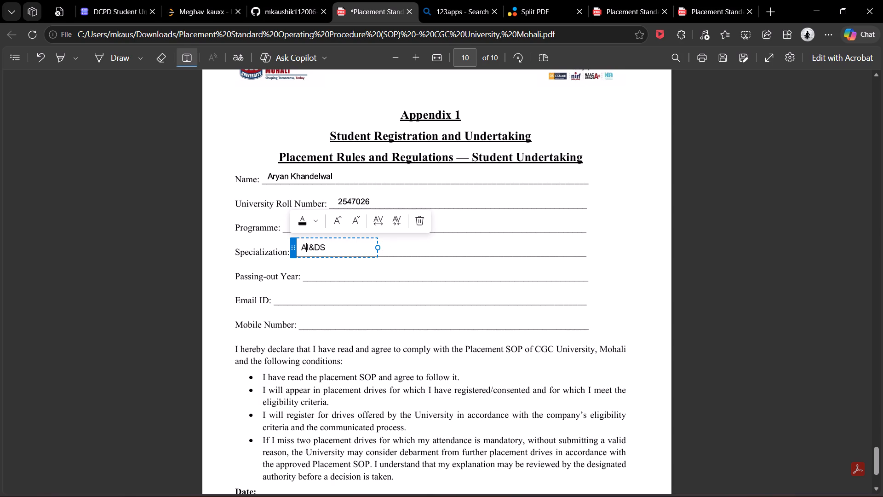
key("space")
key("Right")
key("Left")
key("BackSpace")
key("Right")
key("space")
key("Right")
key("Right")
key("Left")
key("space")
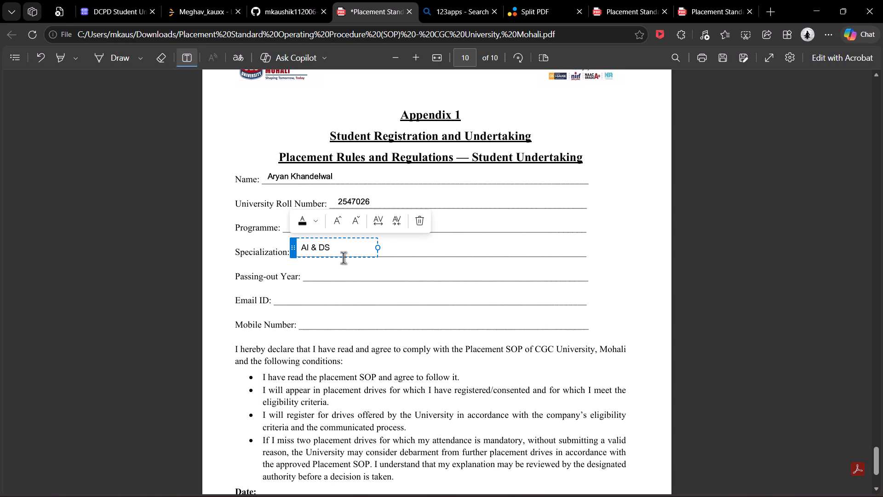
left_click(342, 258)
left_click(319, 269)
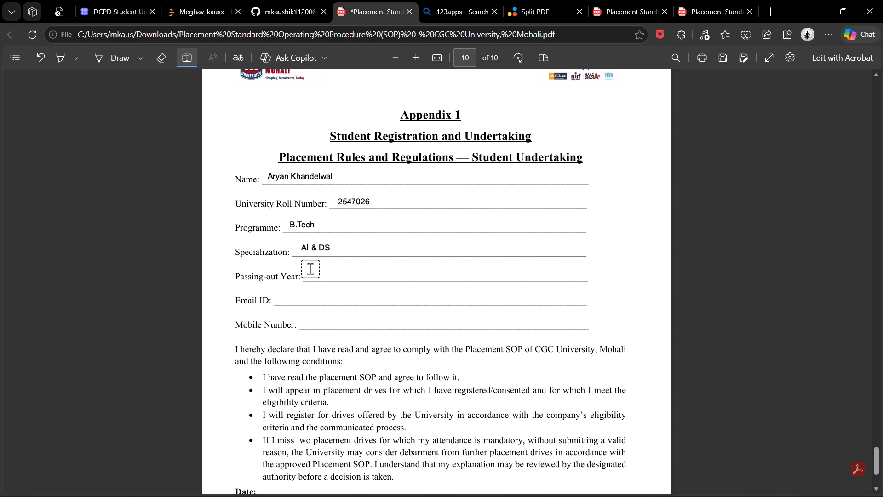
Fill in the Passing-out Year line with 2029.
left_click(307, 276)
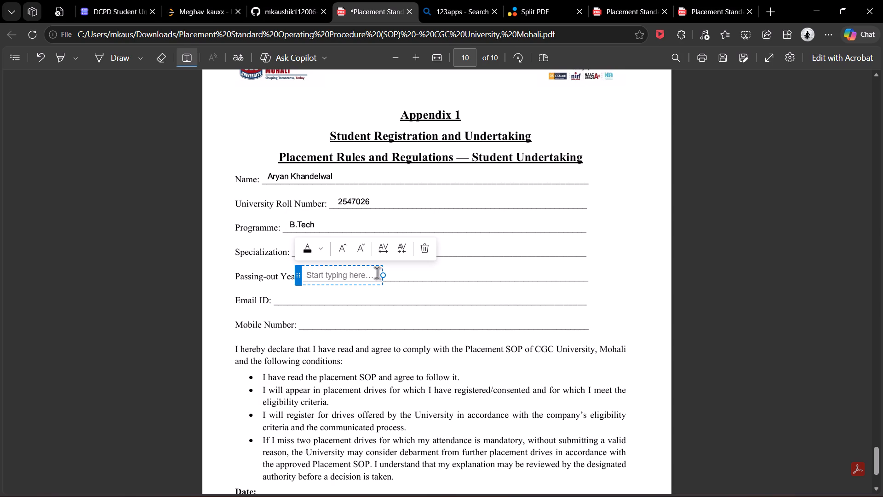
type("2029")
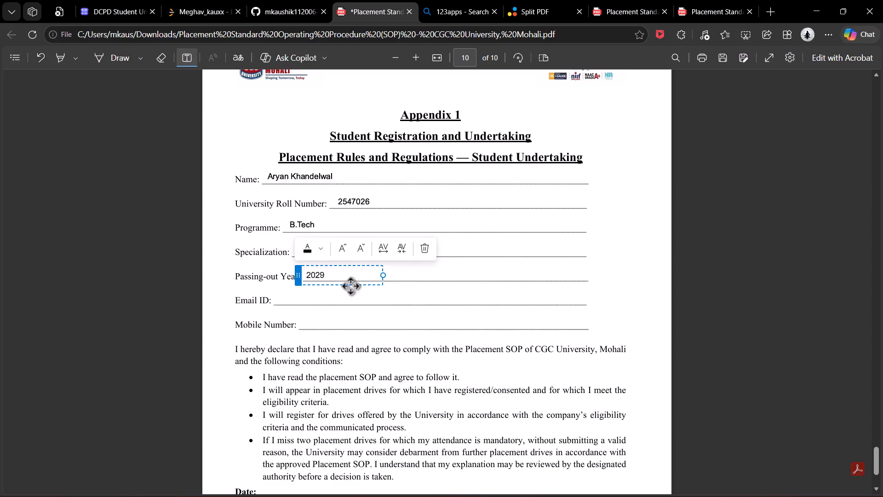
left_click(283, 294)
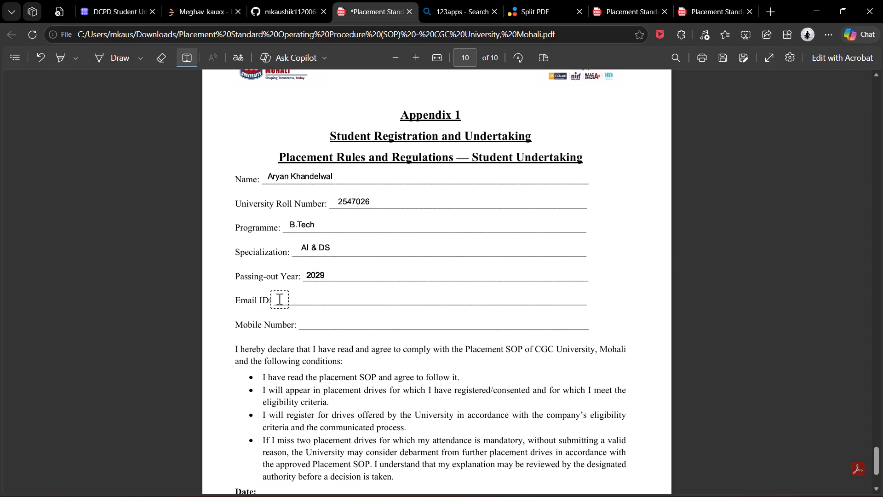
Enter the student's email address on the Email ID line.
left_click(280, 300)
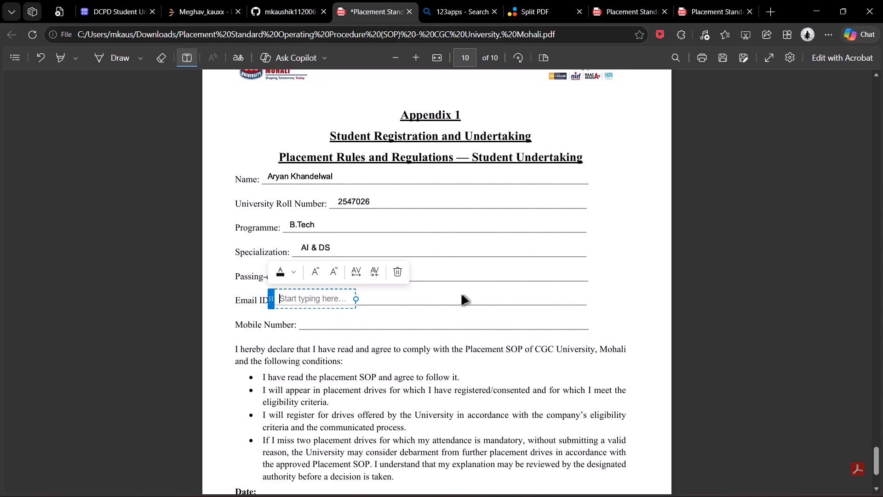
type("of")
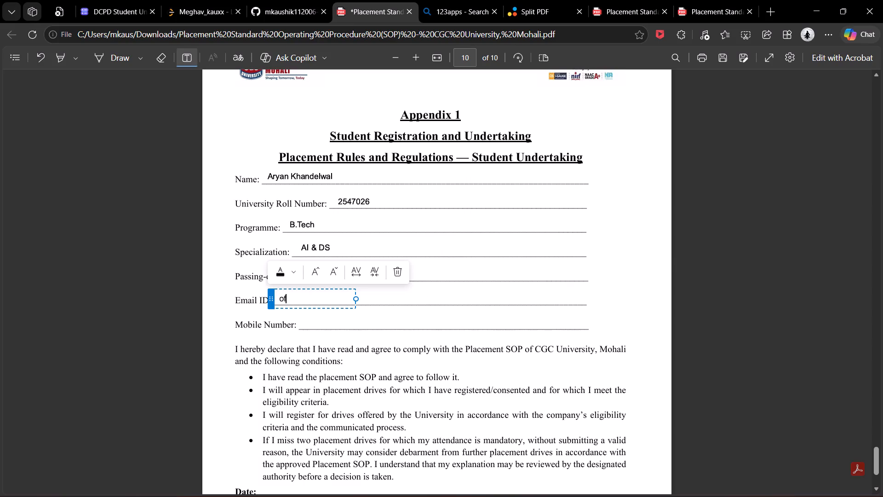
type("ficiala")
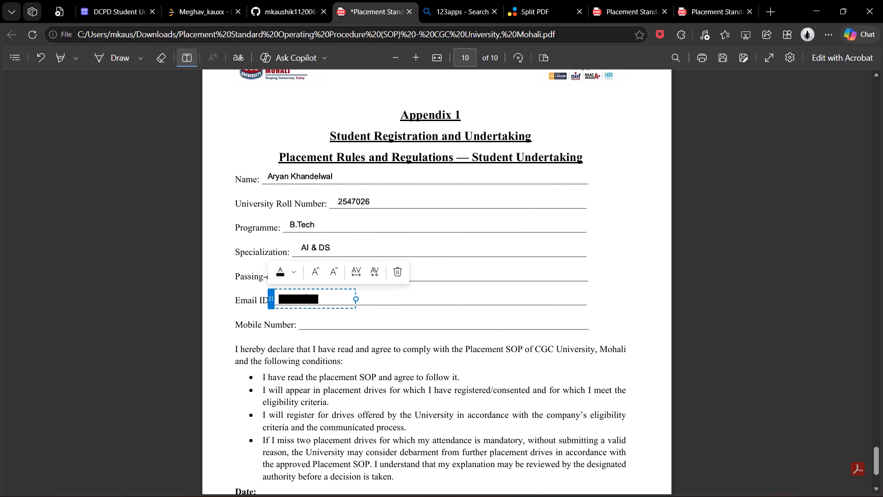
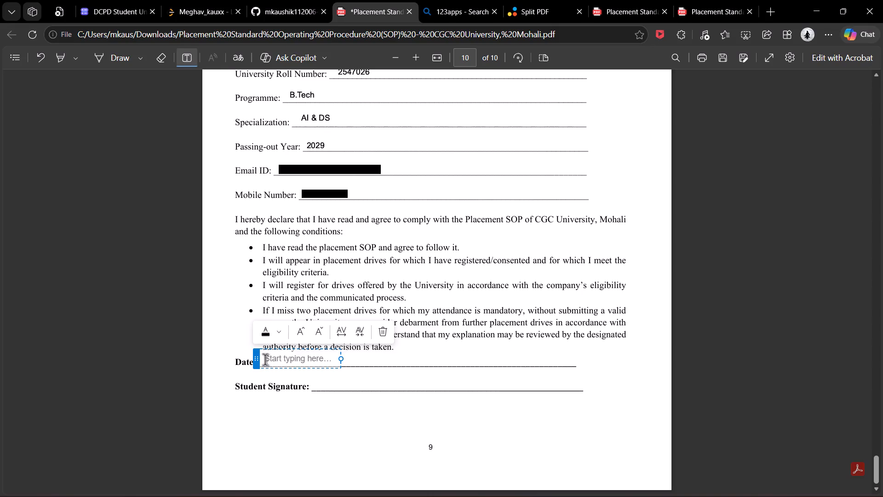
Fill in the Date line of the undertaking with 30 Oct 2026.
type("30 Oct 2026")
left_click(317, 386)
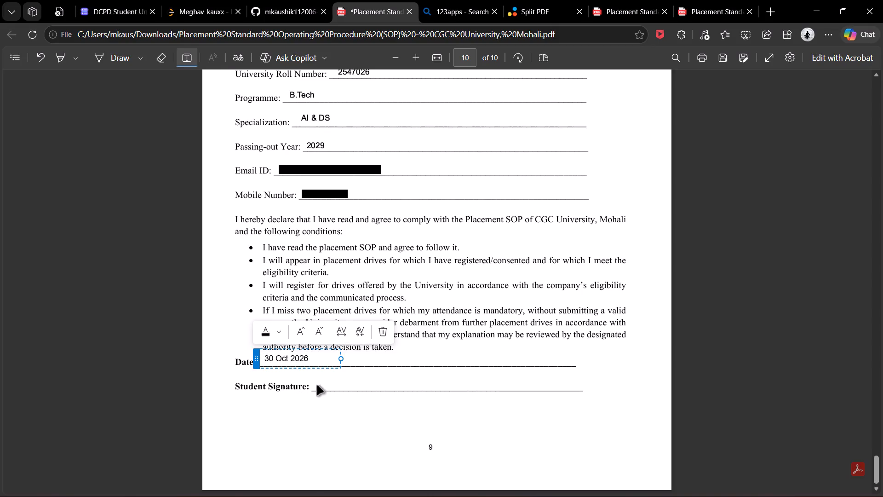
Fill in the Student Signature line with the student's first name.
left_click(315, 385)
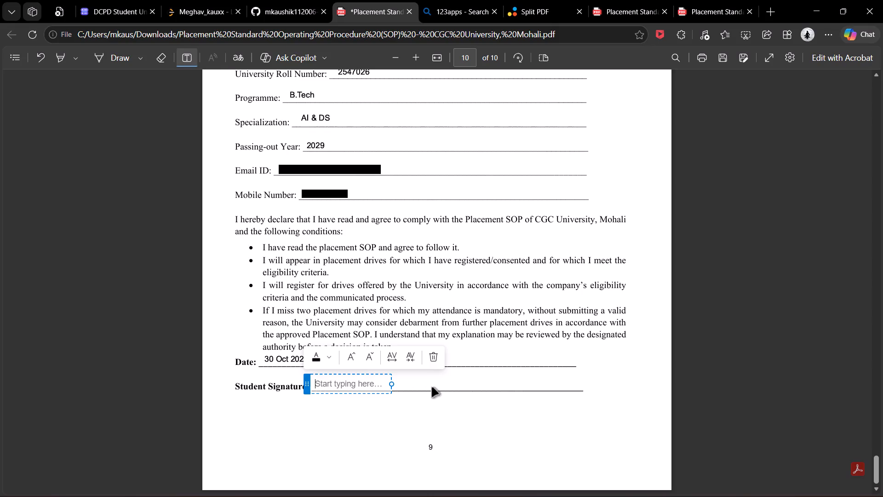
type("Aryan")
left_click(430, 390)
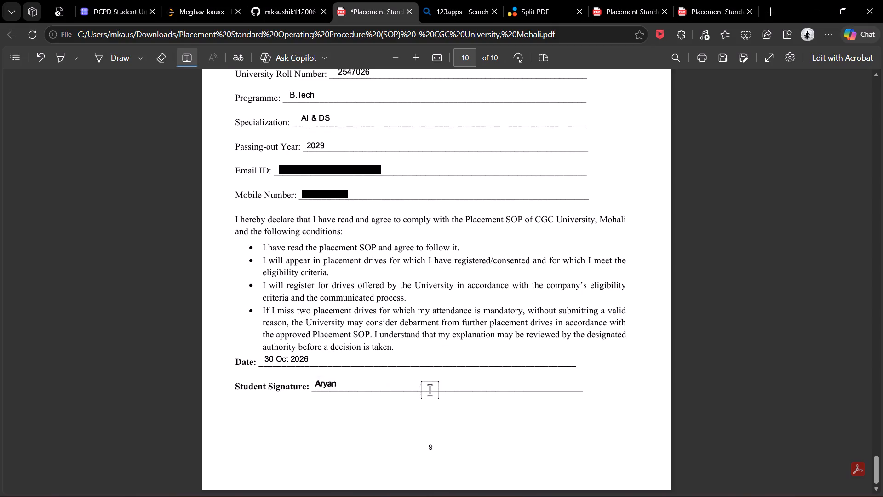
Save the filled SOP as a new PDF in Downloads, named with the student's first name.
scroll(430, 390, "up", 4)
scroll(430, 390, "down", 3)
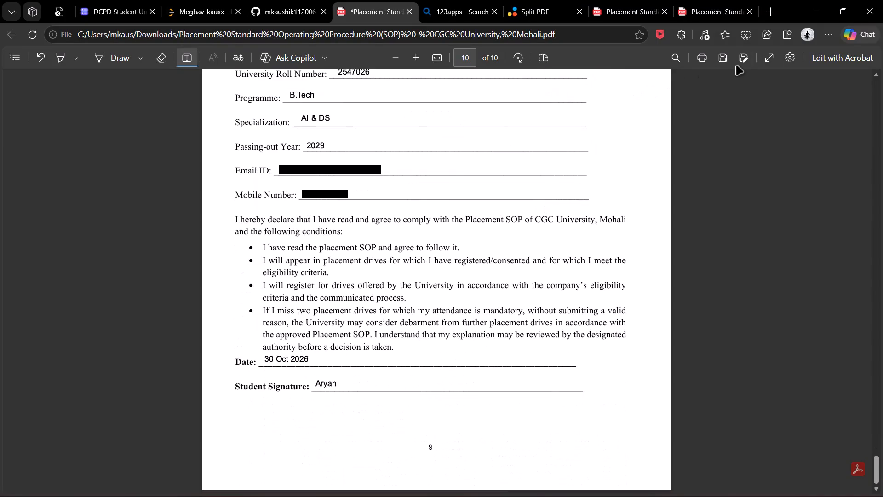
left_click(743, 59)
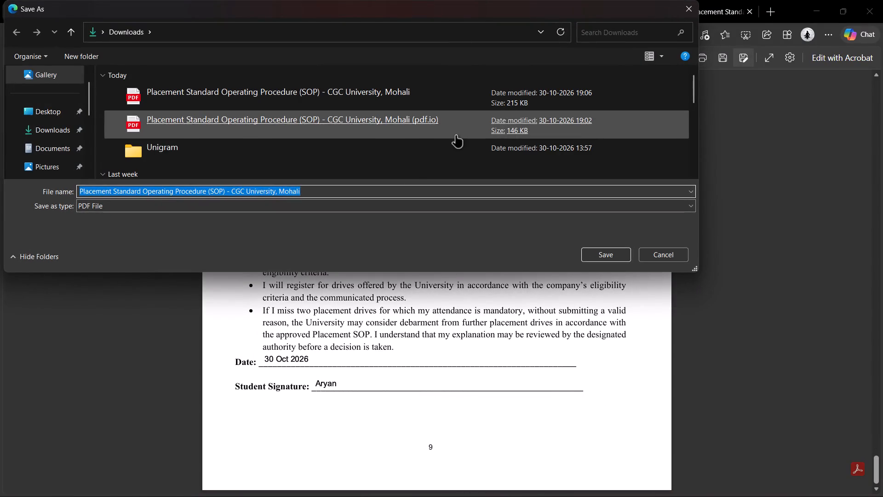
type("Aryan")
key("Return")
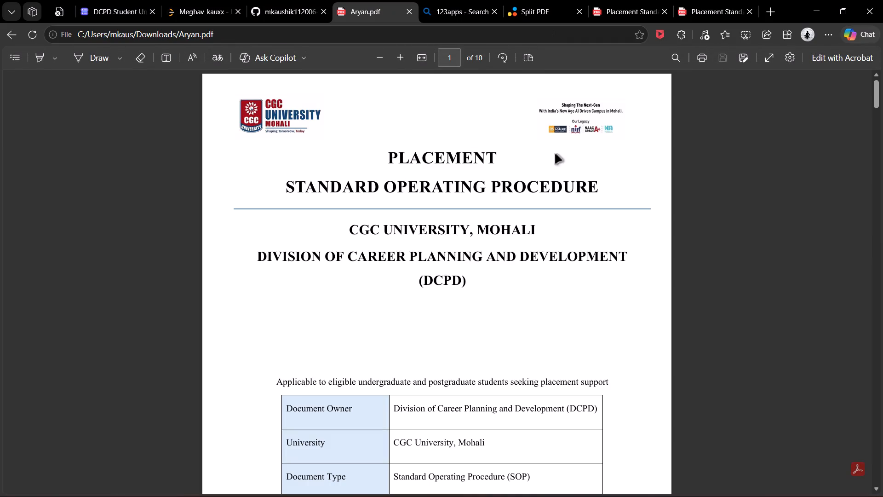
Review the filled Appendix 1 undertaking on the last page of the newly saved PDF.
scroll(505, 312, "down", 16)
scroll(505, 312, "down", 16)
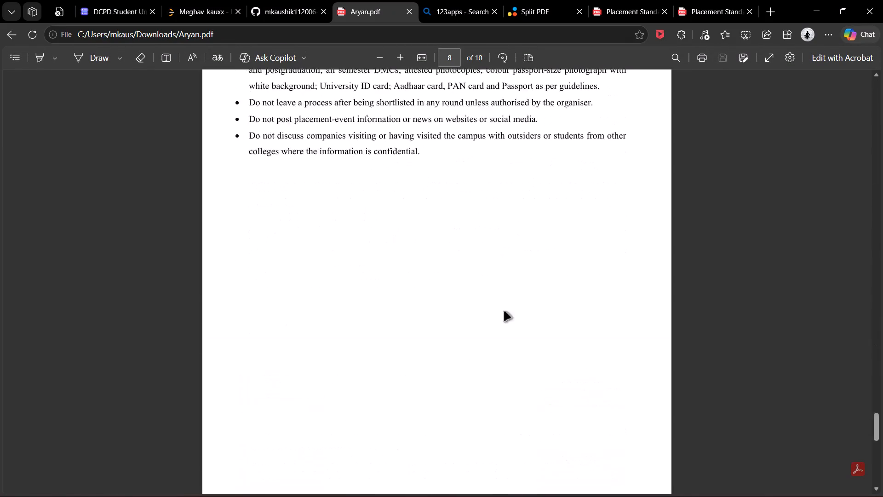
scroll(505, 312, "down", 9)
scroll(505, 312, "up", 5)
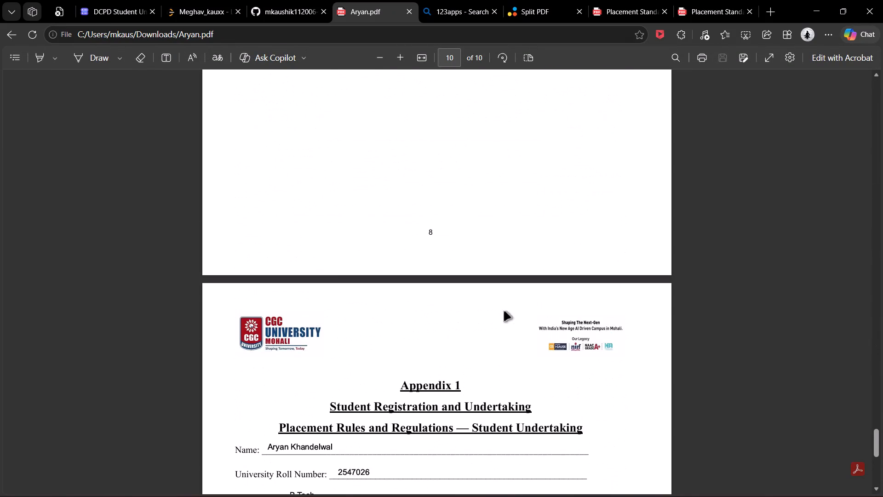
scroll(505, 312, "down", 5)
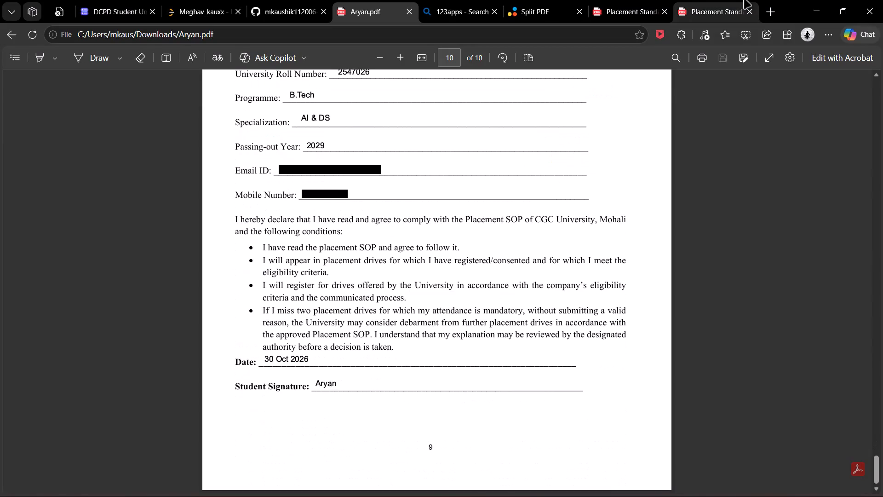
Switch to the one-page (pdf.io) PDF of the Placement SOP and examine its blank Appendix 1 undertaking.
left_click(734, 2)
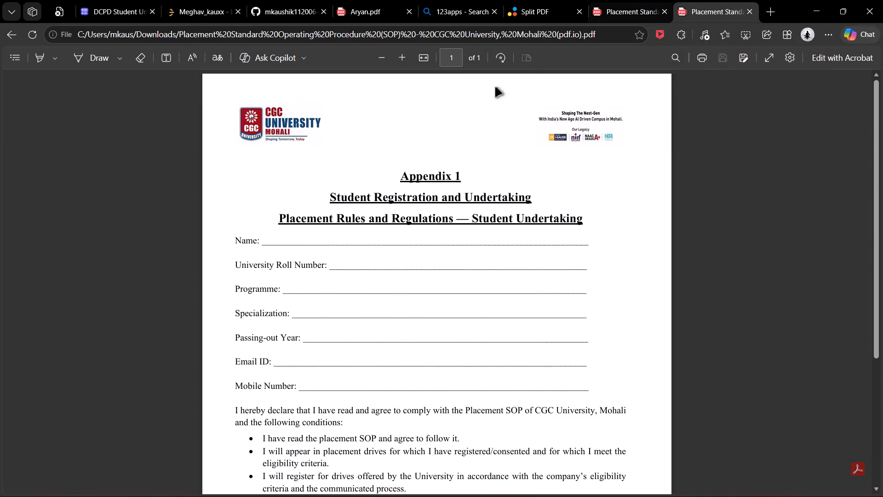
scroll(459, 186, "down", 6)
scroll(459, 186, "up", 7)
scroll(459, 186, "down", 6)
scroll(459, 186, "up", 1)
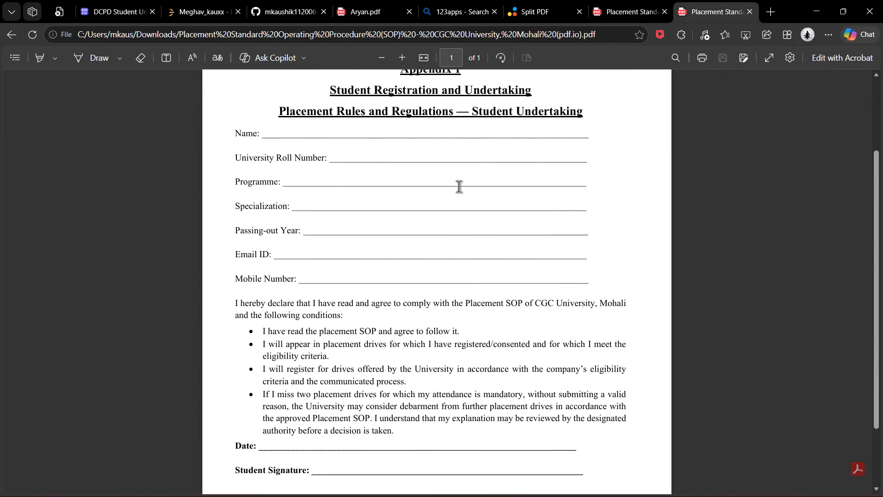
scroll(459, 186, "up", 10)
scroll(459, 186, "down", 3)
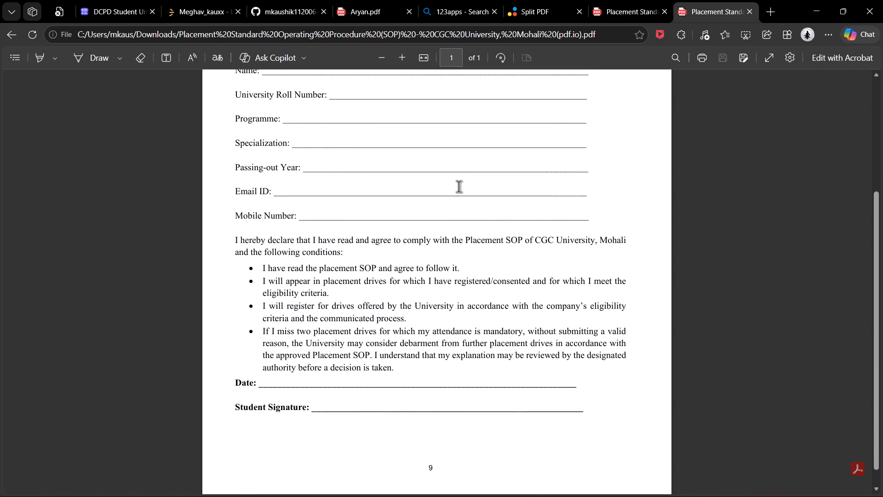
Close the other Placement SOP PDF and the newly saved ten-page PDF, keeping the one-page undertaking open.
left_click(667, 12)
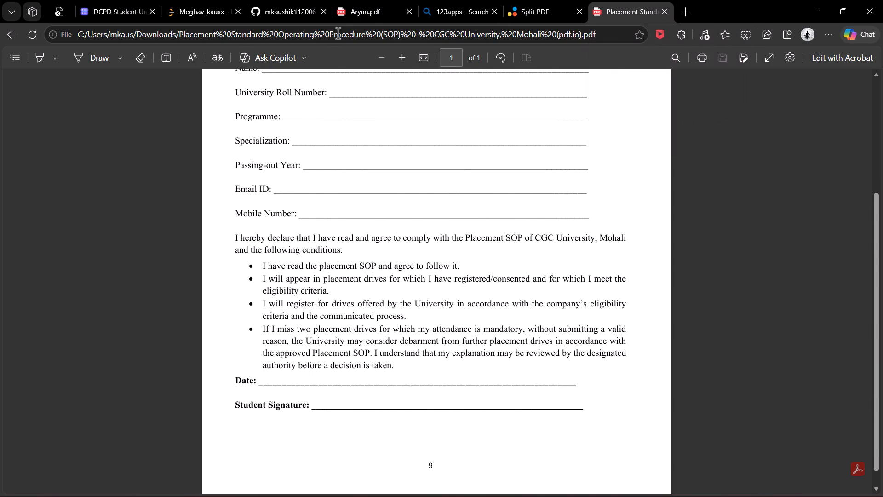
left_click(412, 10)
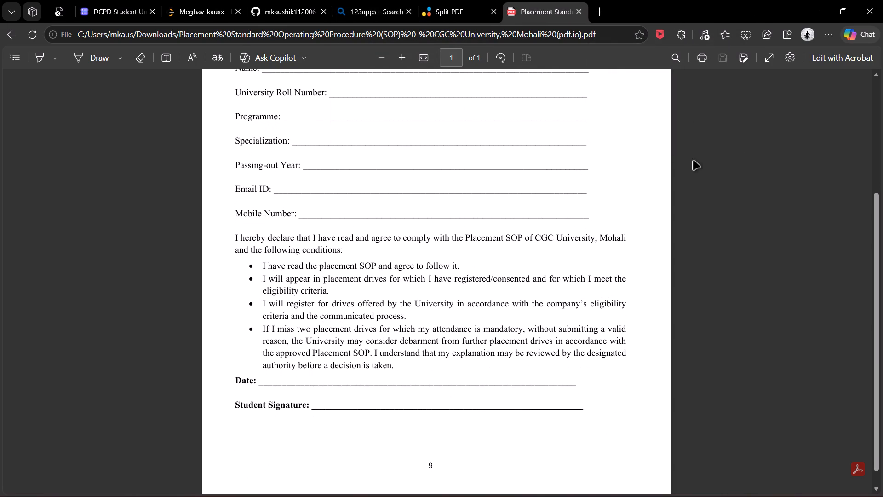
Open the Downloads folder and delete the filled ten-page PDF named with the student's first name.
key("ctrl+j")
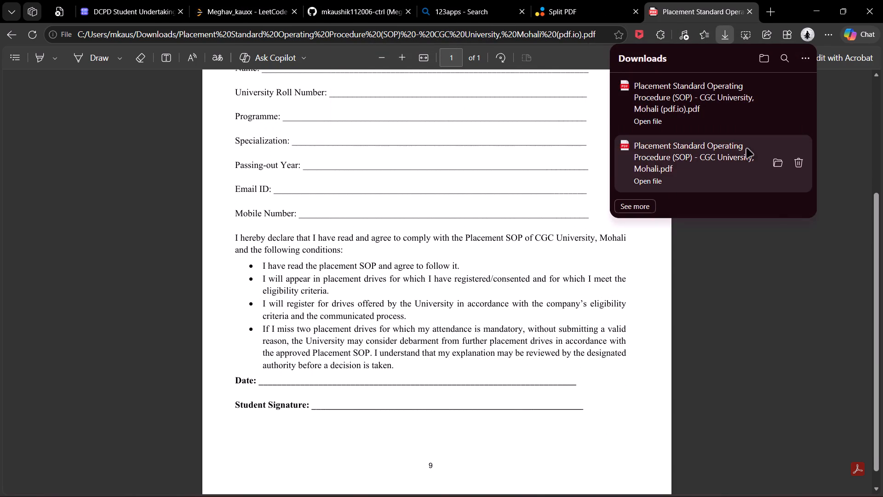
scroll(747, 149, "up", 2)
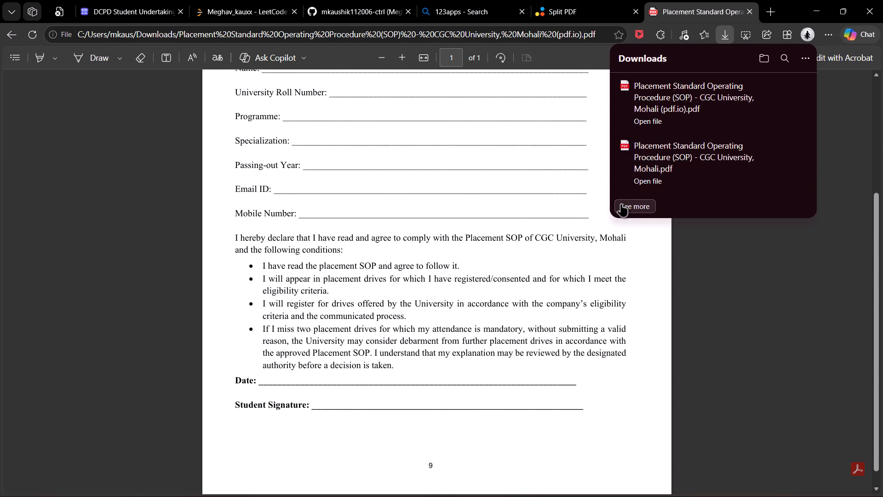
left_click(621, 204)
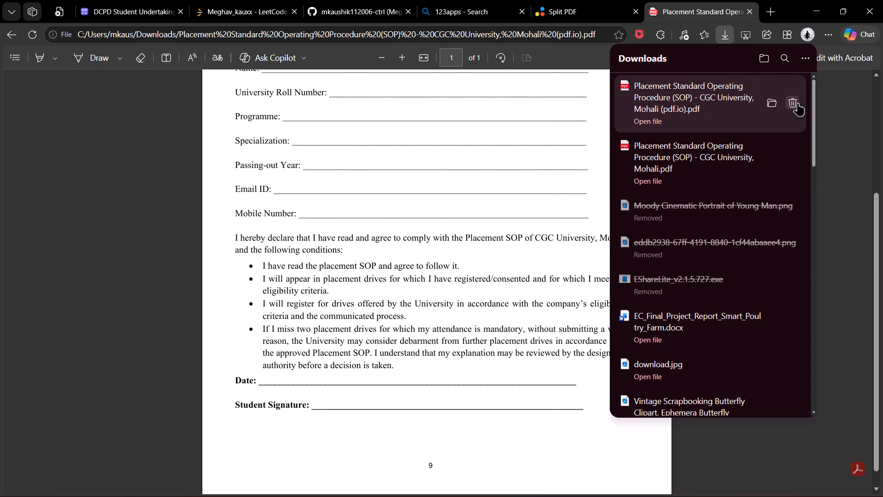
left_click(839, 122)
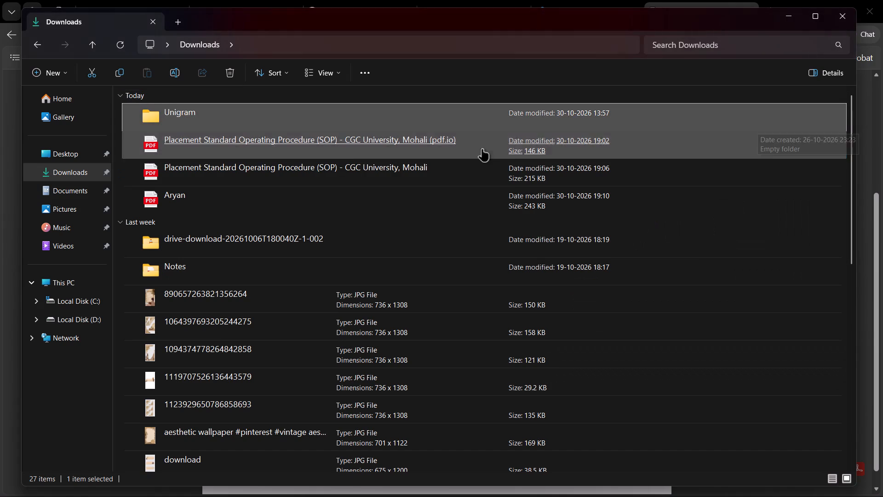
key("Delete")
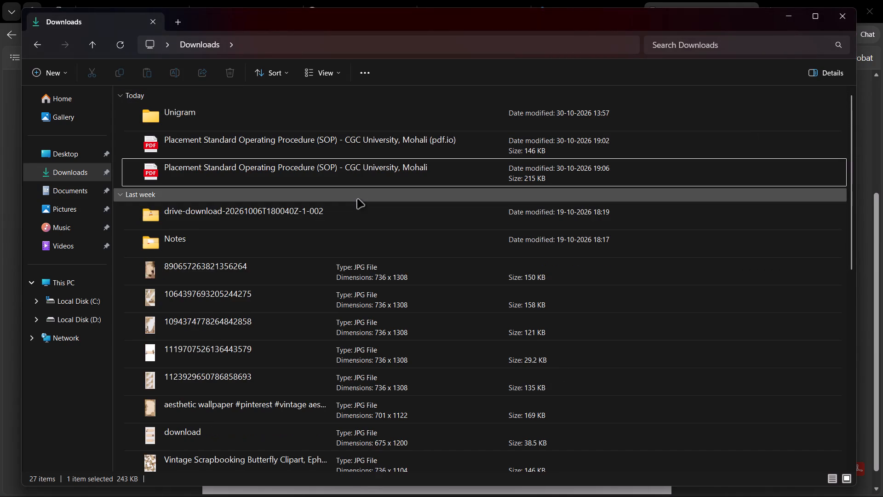
Add the student's full name as text on the Name line of the one-page undertaking and colour it black.
scroll(355, 196, "up", 1)
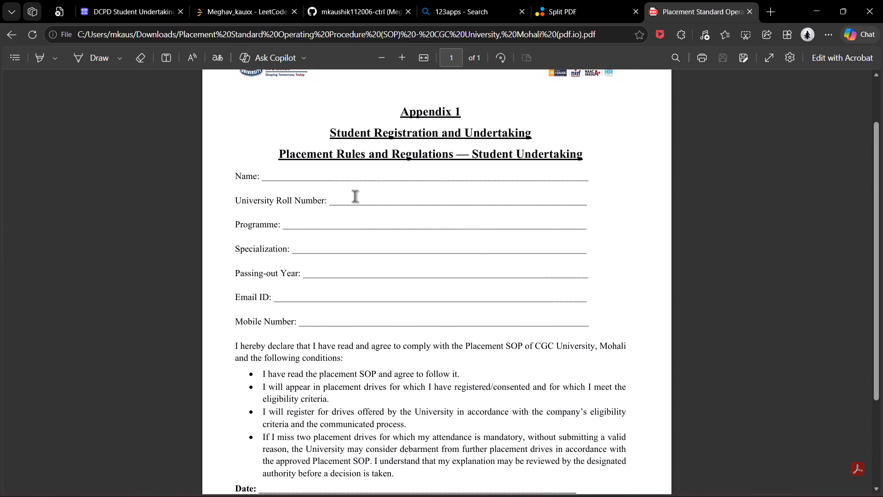
left_click(170, 60)
left_click(271, 174)
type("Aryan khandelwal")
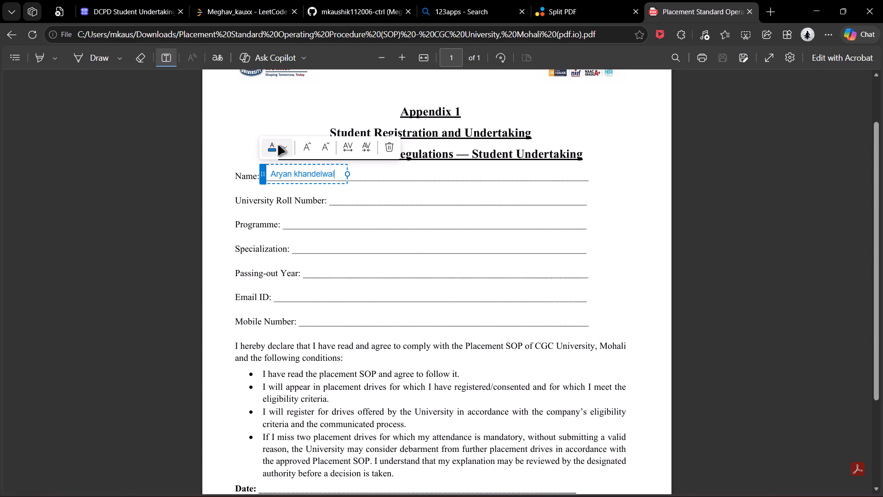
left_click(279, 146)
left_click(281, 115)
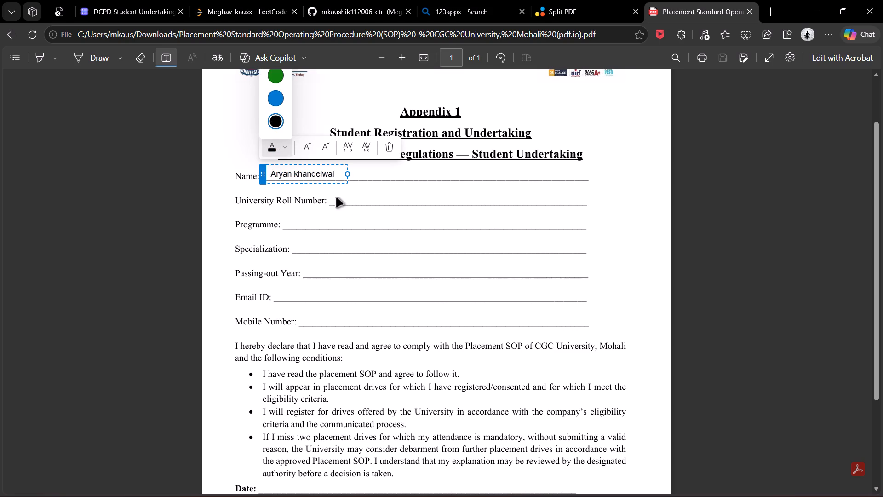
left_click(336, 198)
Enter the student's roll number on the University Roll Number line.
left_click(334, 198)
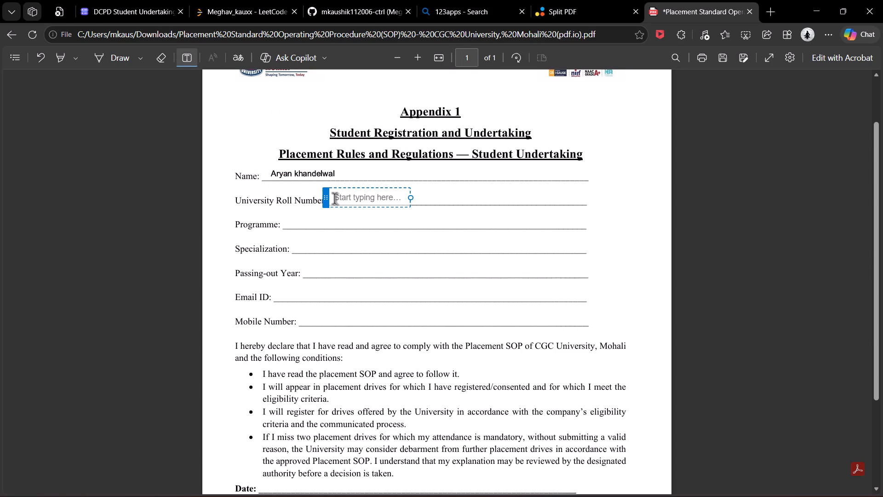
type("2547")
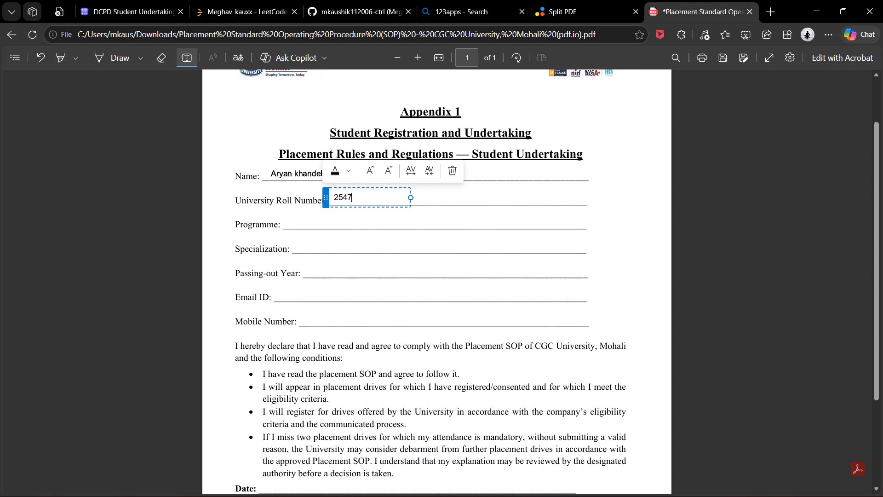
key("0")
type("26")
left_click(287, 218)
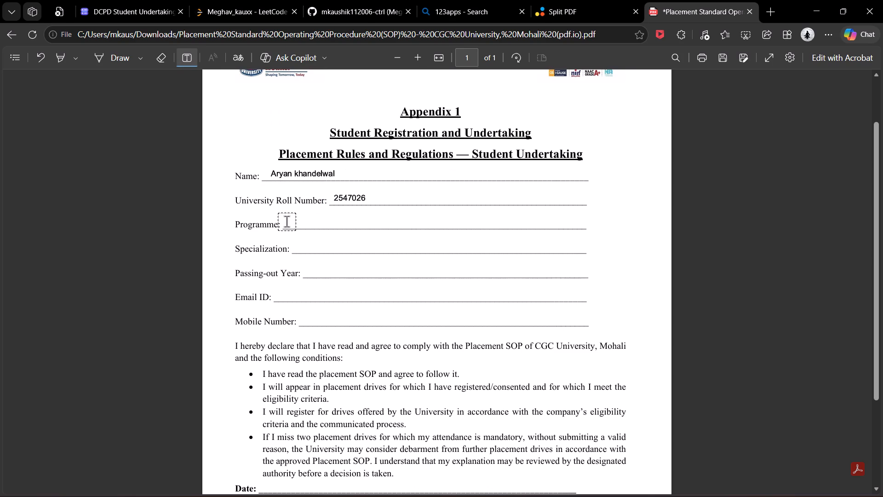
Fill in the Programme line of the one-page undertaking with B.Tech.
left_click(287, 223)
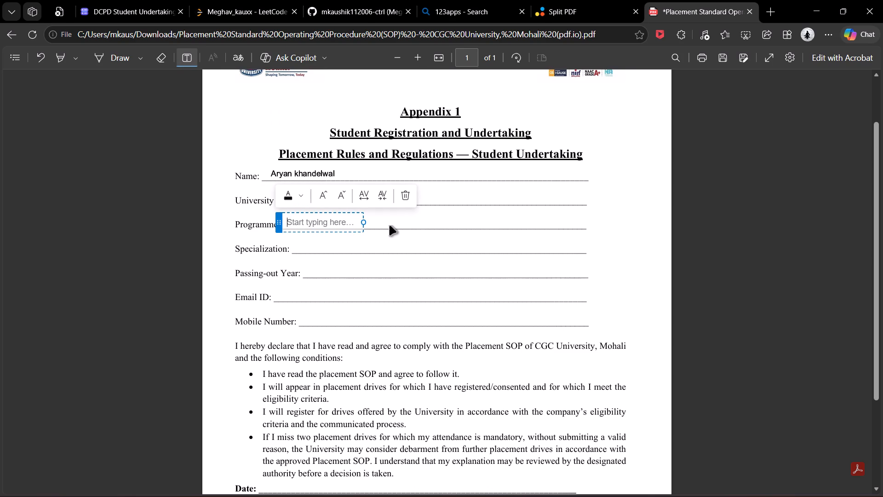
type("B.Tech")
left_click(317, 239)
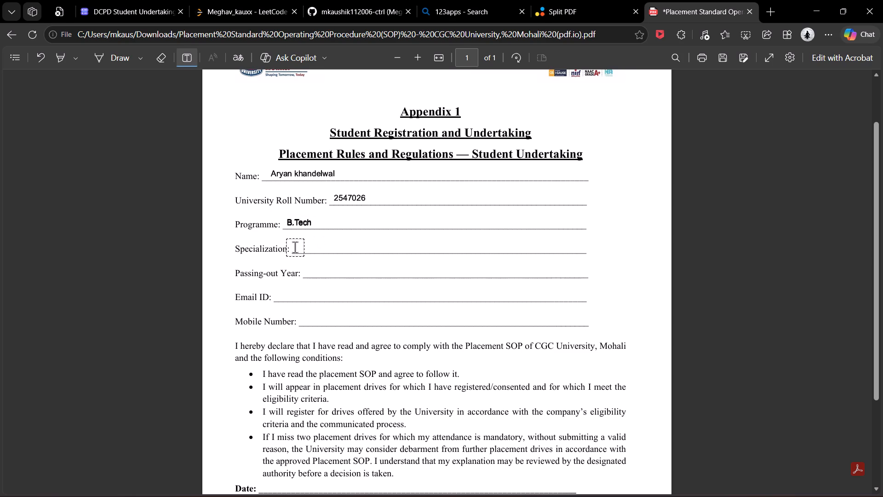
Fill in the Specialization line with AI & DS, with a space on each side of the ampersand.
left_click(298, 248)
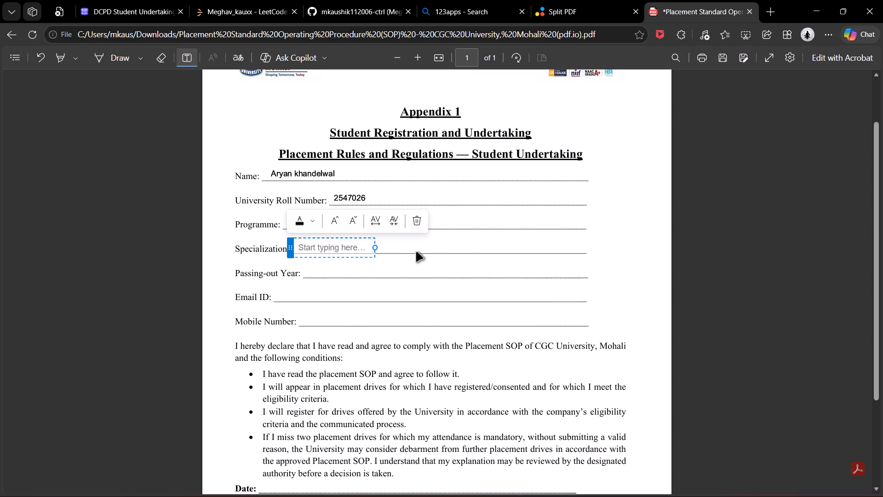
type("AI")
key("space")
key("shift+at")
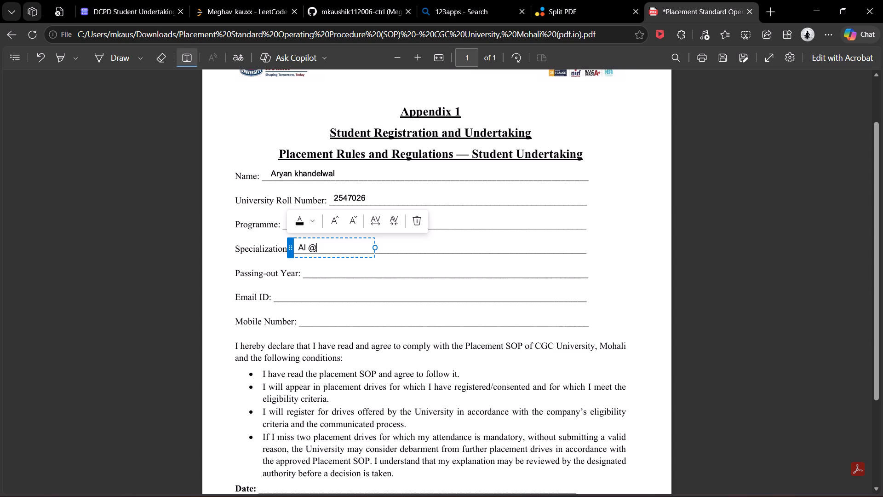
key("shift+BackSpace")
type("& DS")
left_click(320, 260)
Fill in the Passing-out Year line of the one-page undertaking with 2029.
left_click(308, 272)
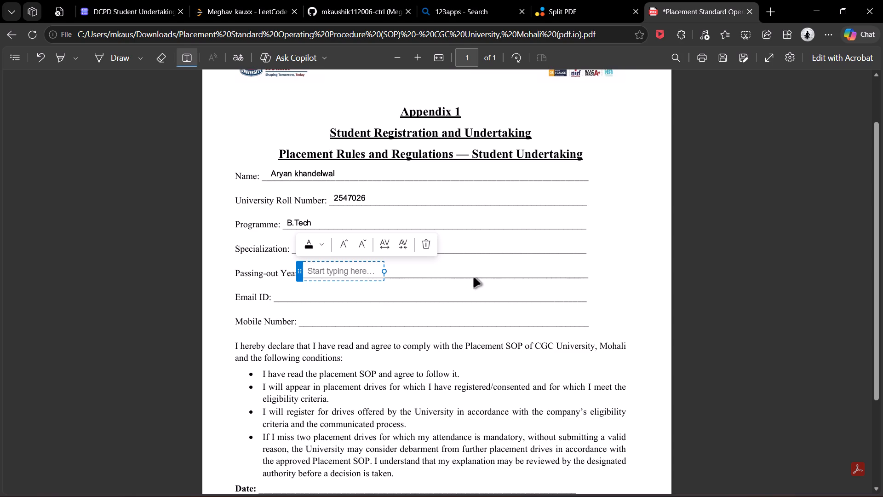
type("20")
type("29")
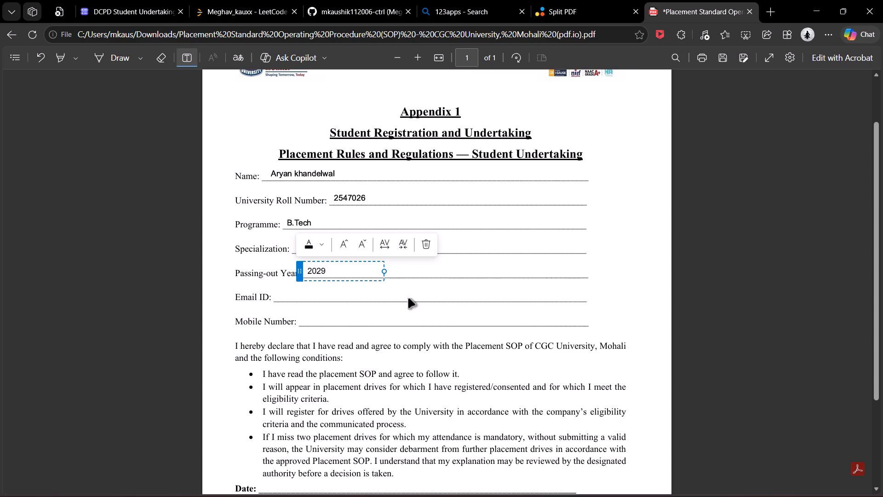
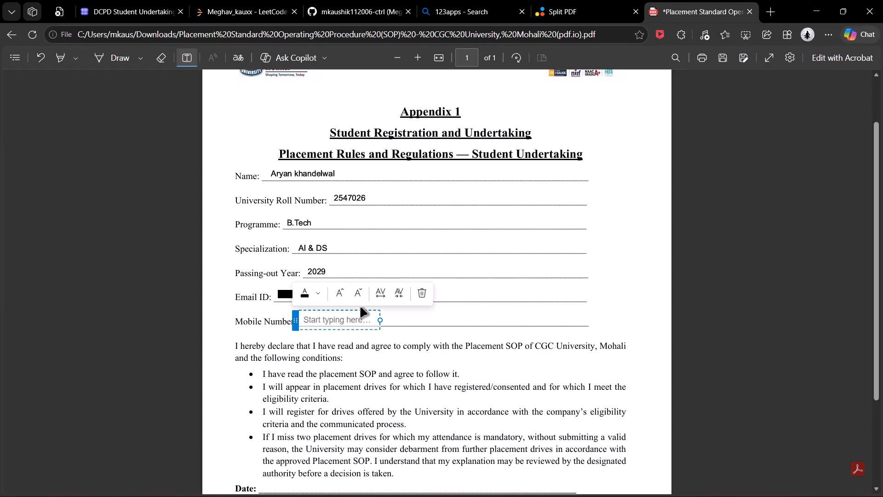
Enter the student's mobile number on the Mobile Number line of the undertaking.
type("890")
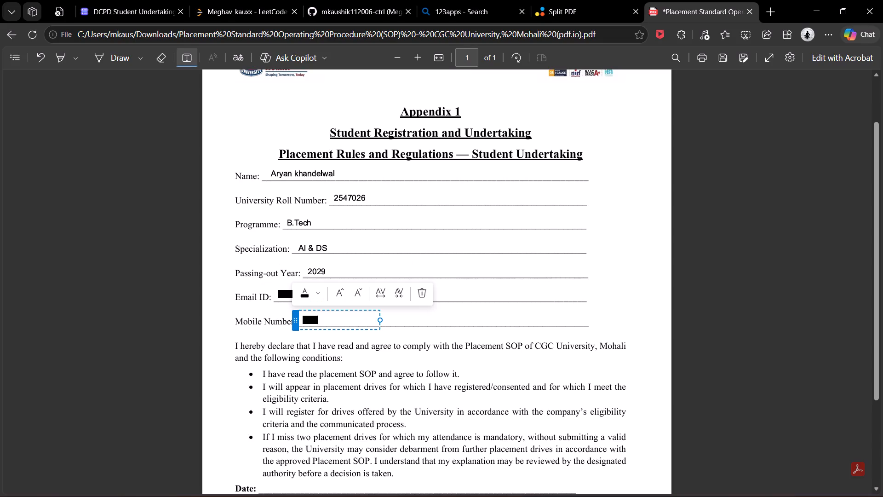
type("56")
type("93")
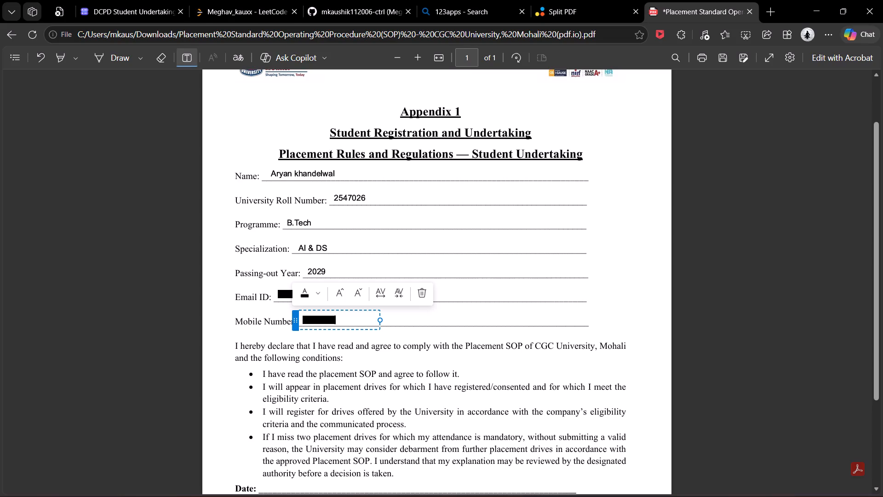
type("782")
Fill in the Date line of the undertaking with 30 Oct 2026.
scroll(361, 308, "down", 3)
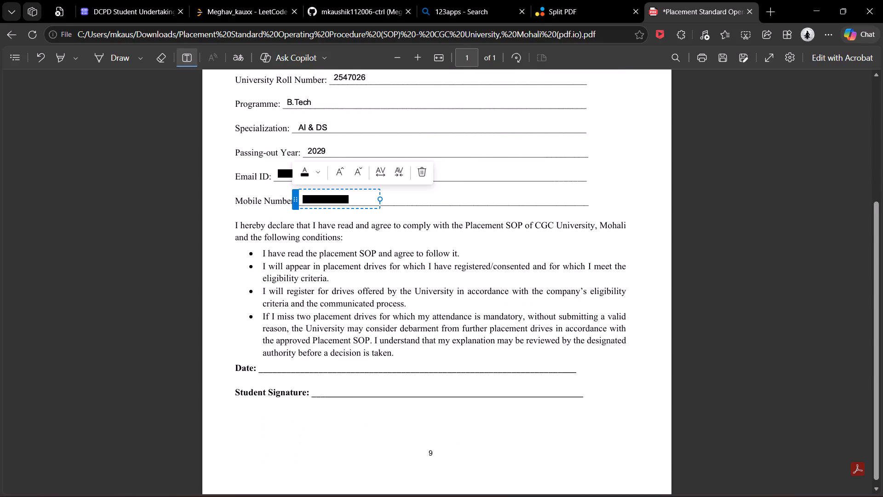
scroll(361, 308, "down", 2)
left_click(262, 359)
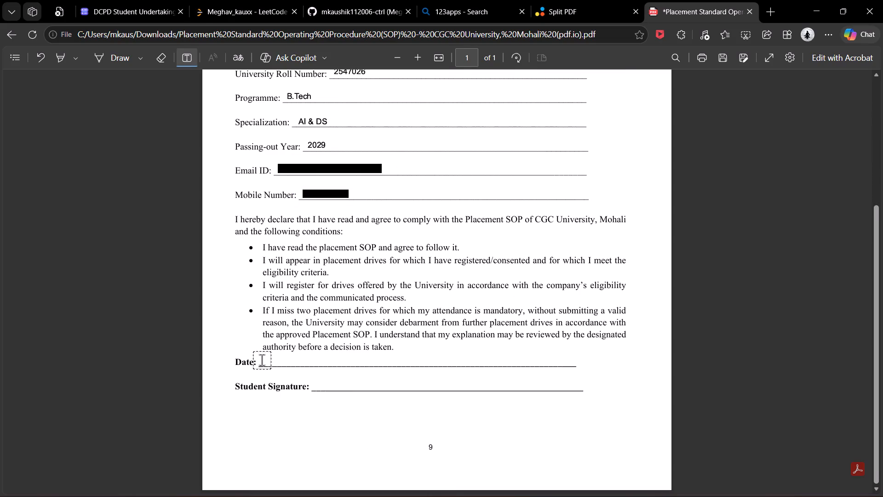
left_click(262, 362)
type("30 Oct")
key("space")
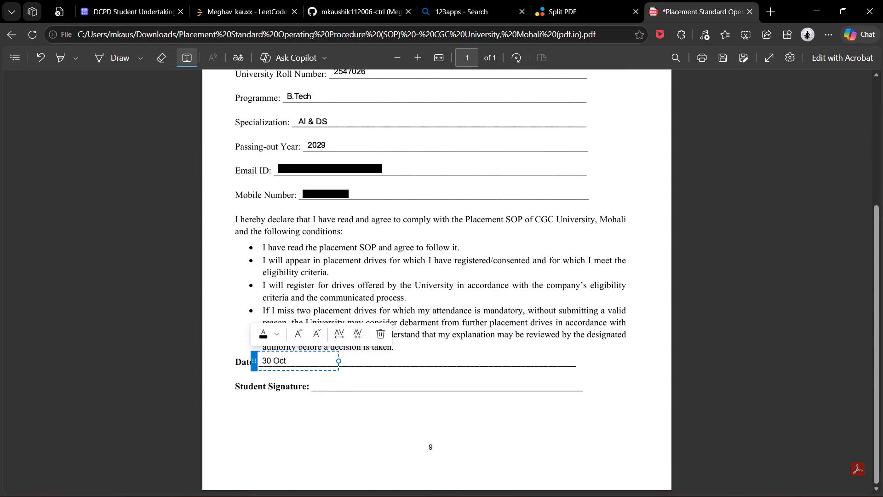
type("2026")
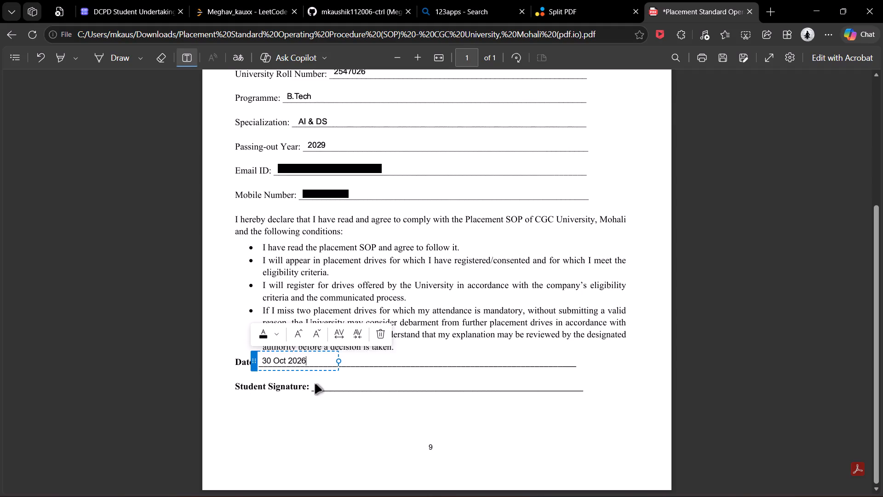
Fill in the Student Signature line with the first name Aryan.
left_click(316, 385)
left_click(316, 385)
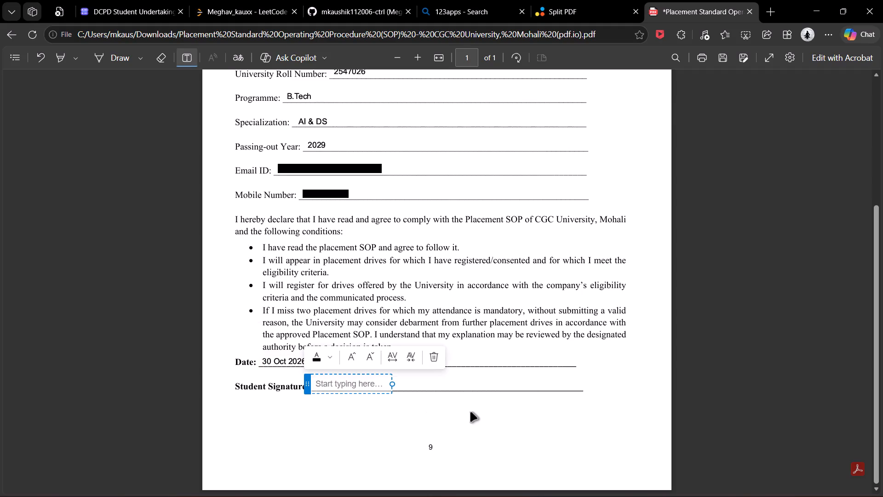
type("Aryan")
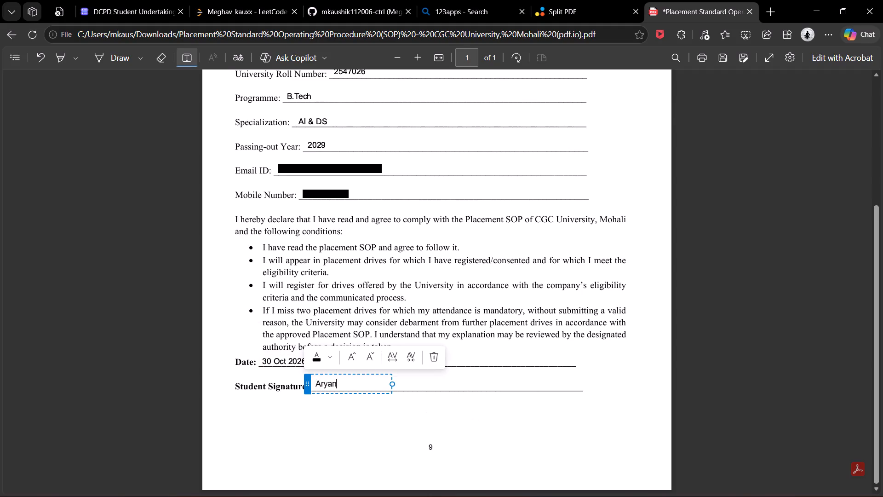
Save the filled-in undertaking as a new PDF named Aryan in the Downloads folder.
left_click(741, 64)
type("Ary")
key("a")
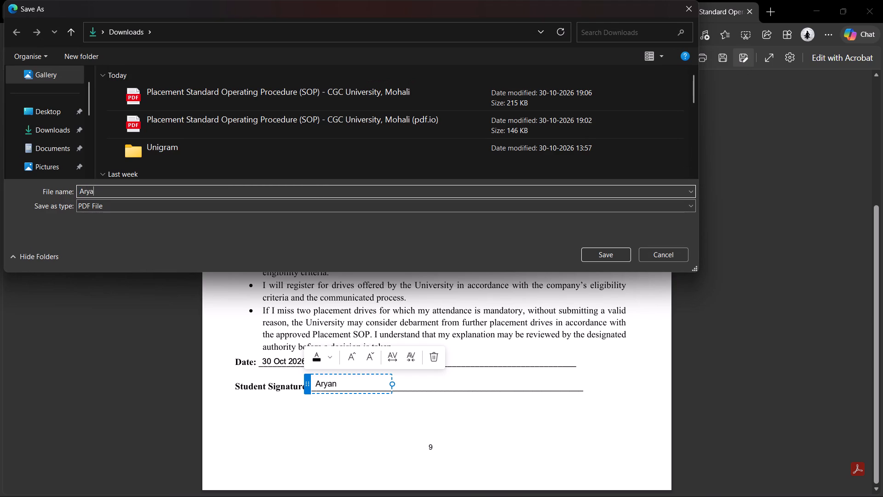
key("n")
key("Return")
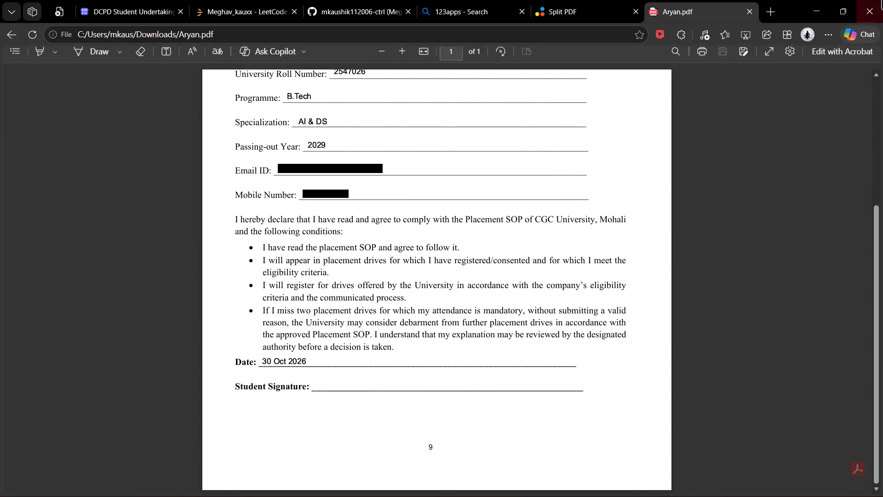
Add the text Aryan in black on the Student Signature line of the saved undertaking.
left_click(674, 287)
scroll(674, 287, "up", 3)
scroll(674, 287, "down", 2)
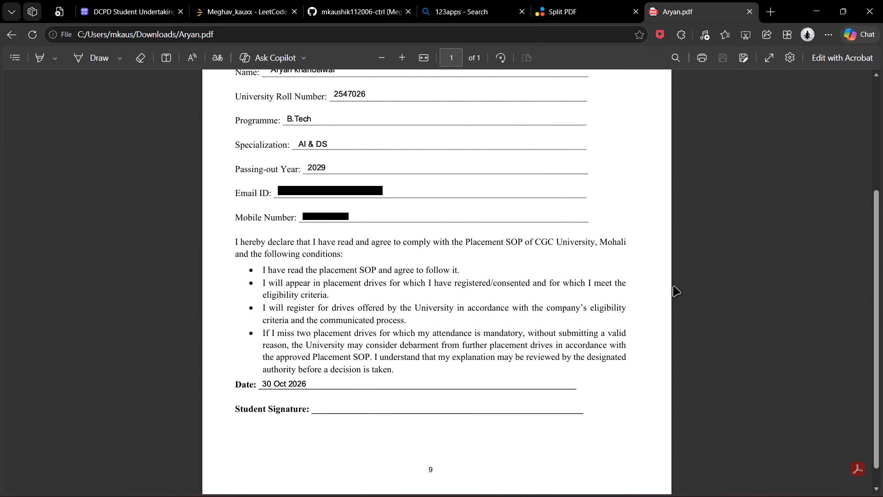
scroll(674, 287, "down", 2)
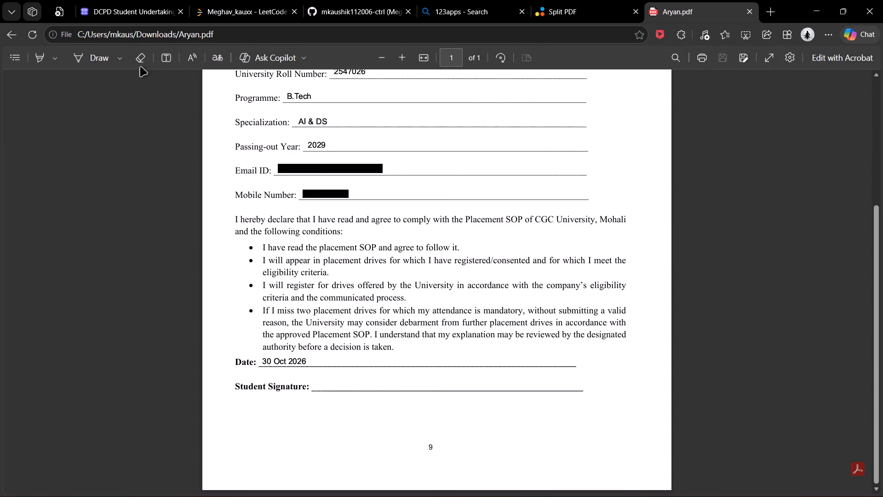
left_click(159, 55)
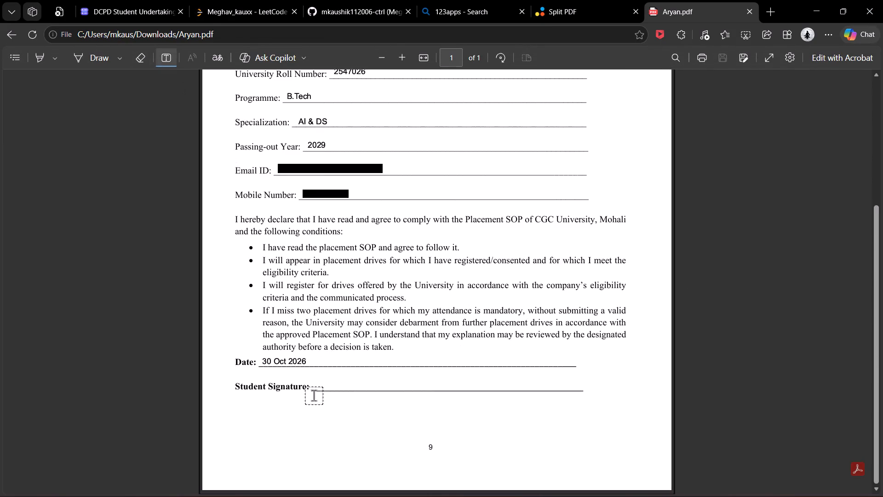
left_click(315, 384)
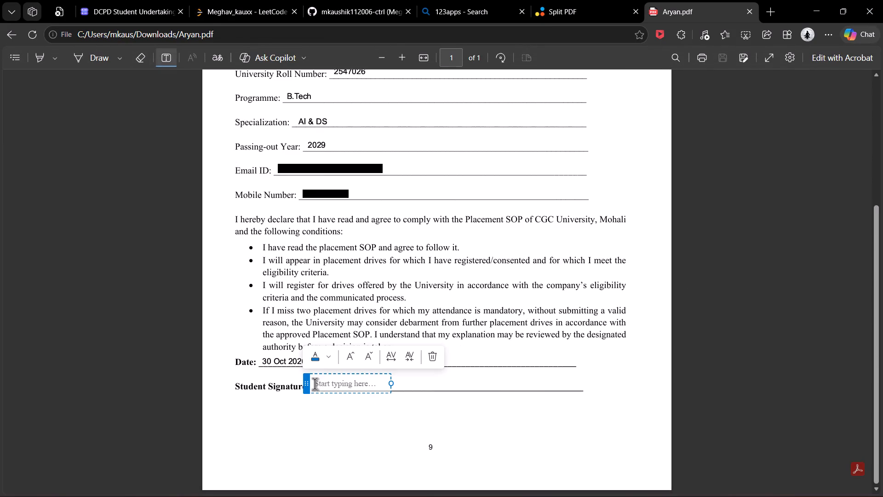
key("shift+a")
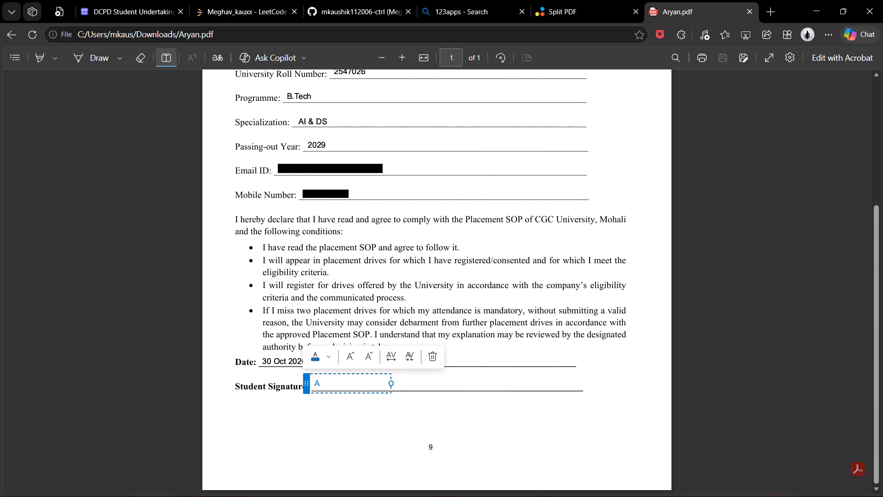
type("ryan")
left_click(325, 362)
left_click(322, 336)
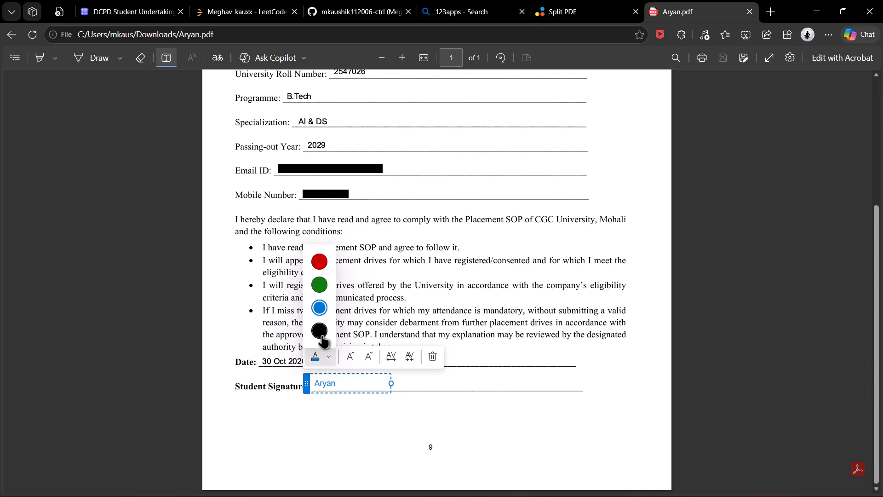
left_click(447, 439)
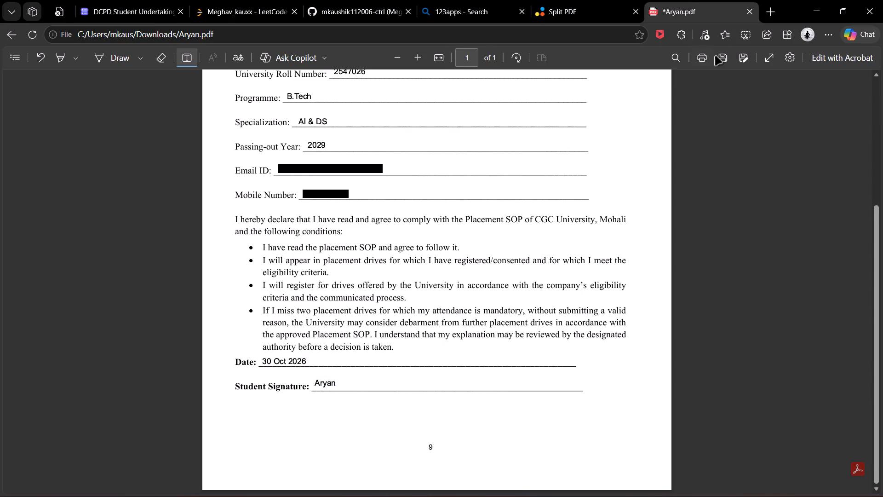
Save the signed undertaking to the existing Aryan.pdf file.
left_click(720, 57)
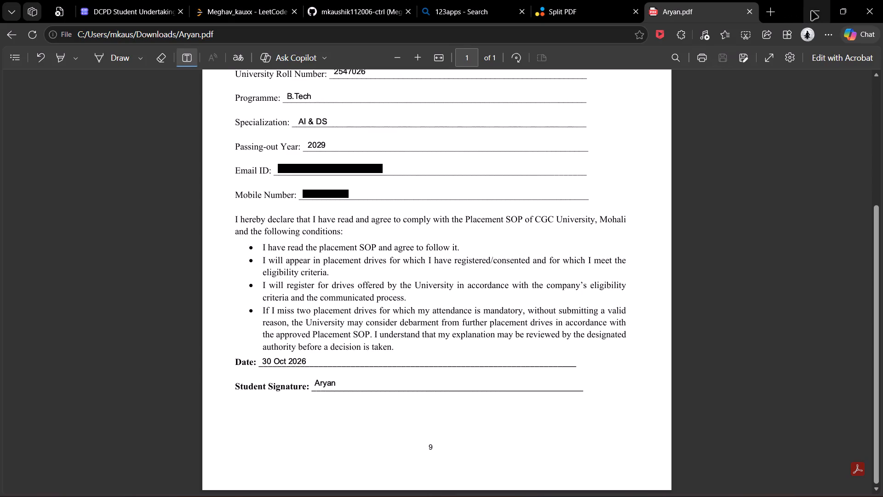
Switch from the browser to the Downloads folder in File Explorer.
left_click(816, 11)
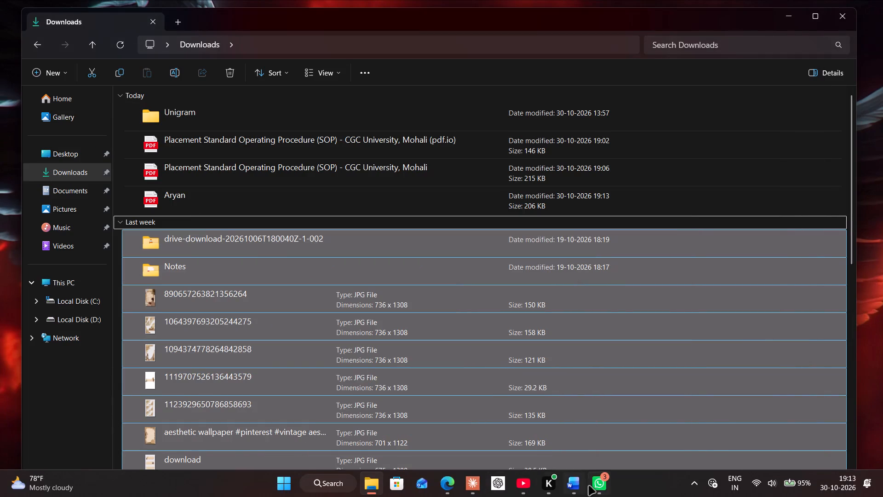
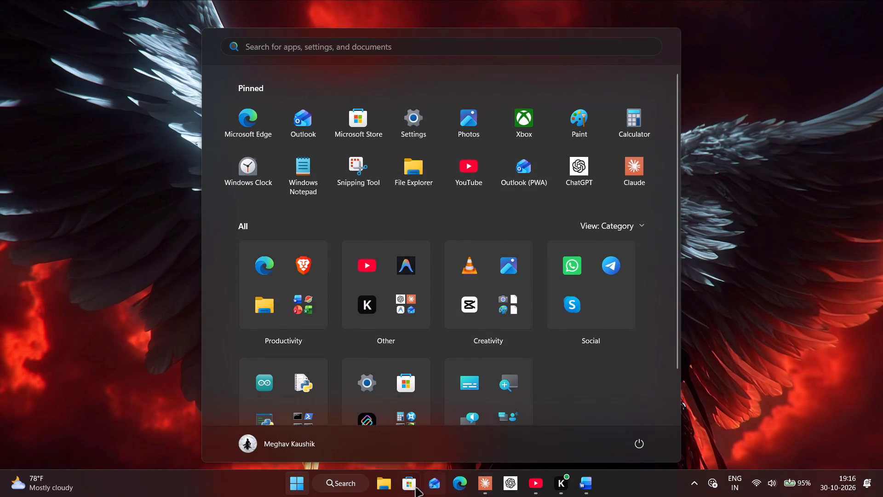
Copy the file "Placement Standard Operating Procedure (SOP) - CGC University, Mohali (pdf.io)" from the Downloads folder in File Explorer.
left_click(387, 489)
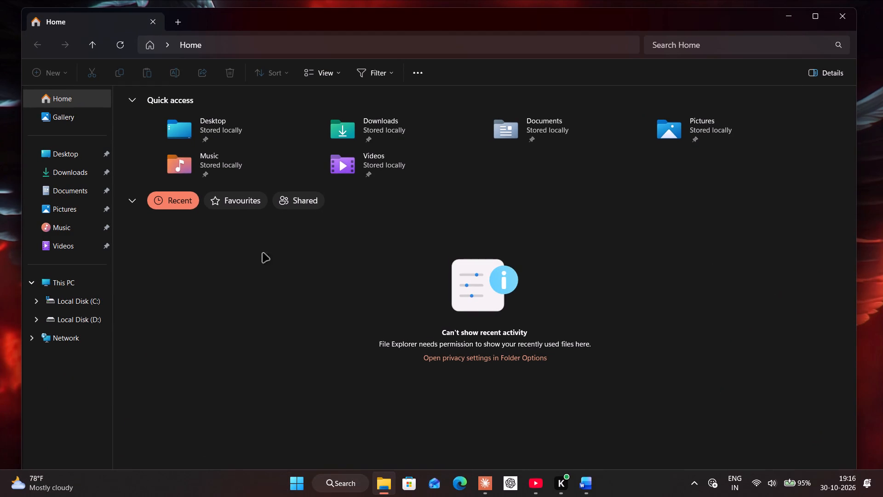
left_click(61, 208)
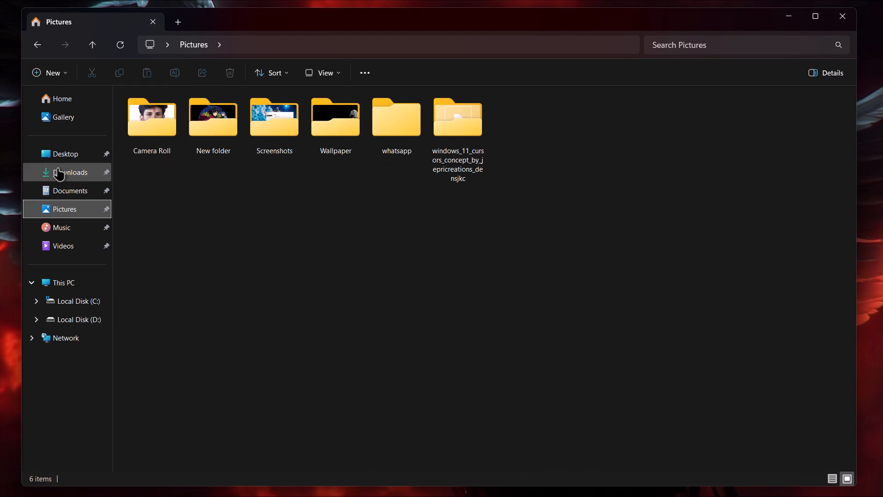
left_click(57, 168)
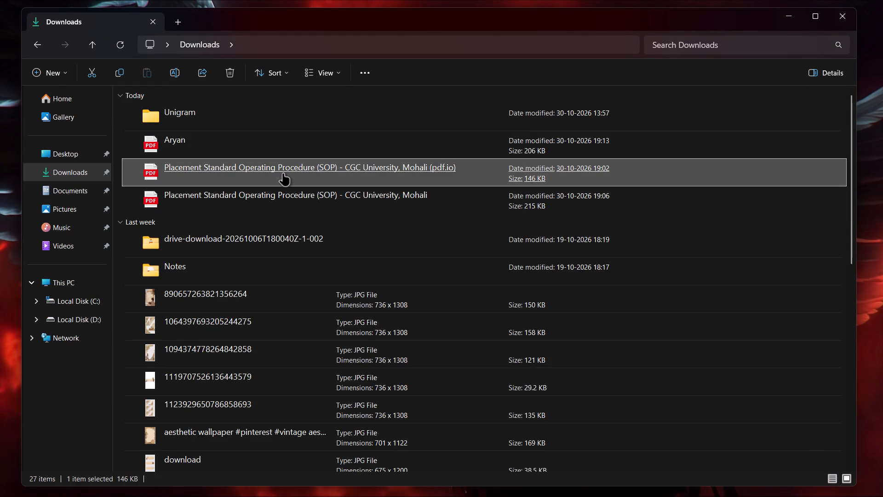
key("ctrl+c")
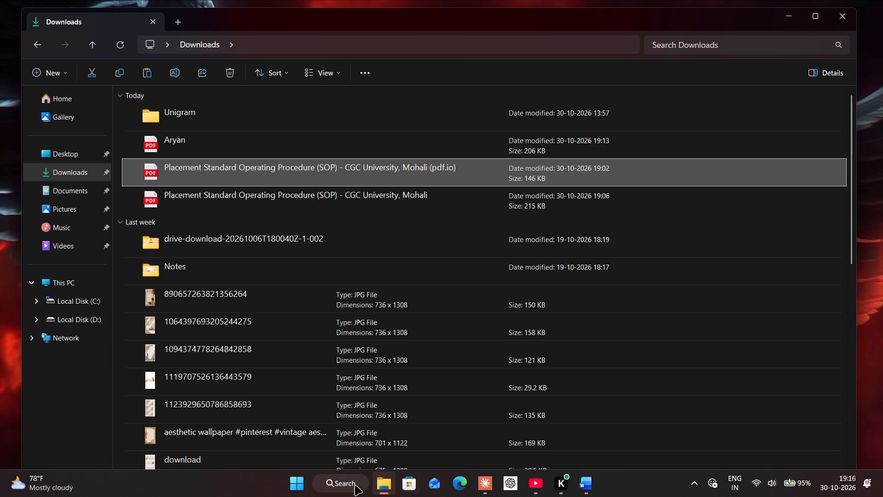
Search the computer for "wh" and launch the WhatsApp app.
left_click(355, 486)
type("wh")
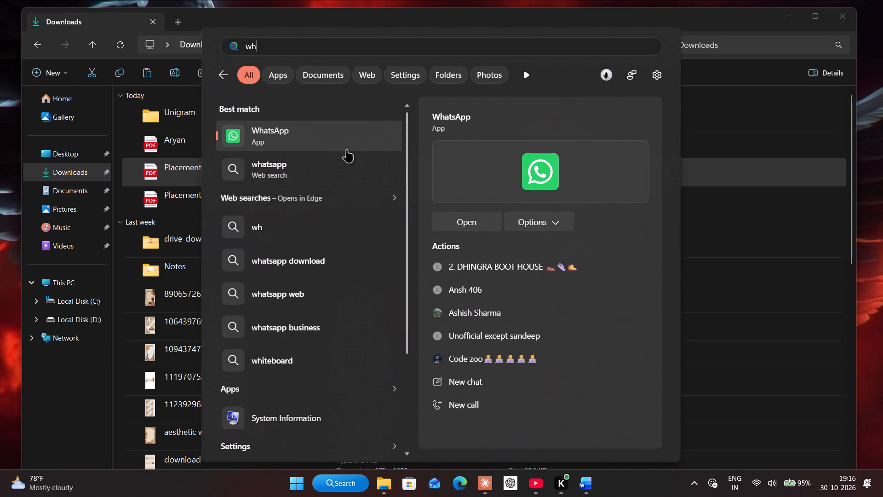
left_click(344, 144)
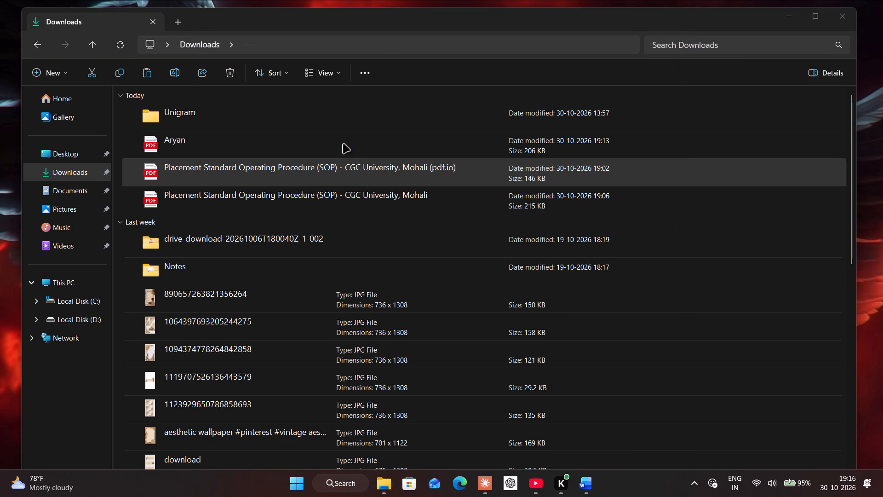